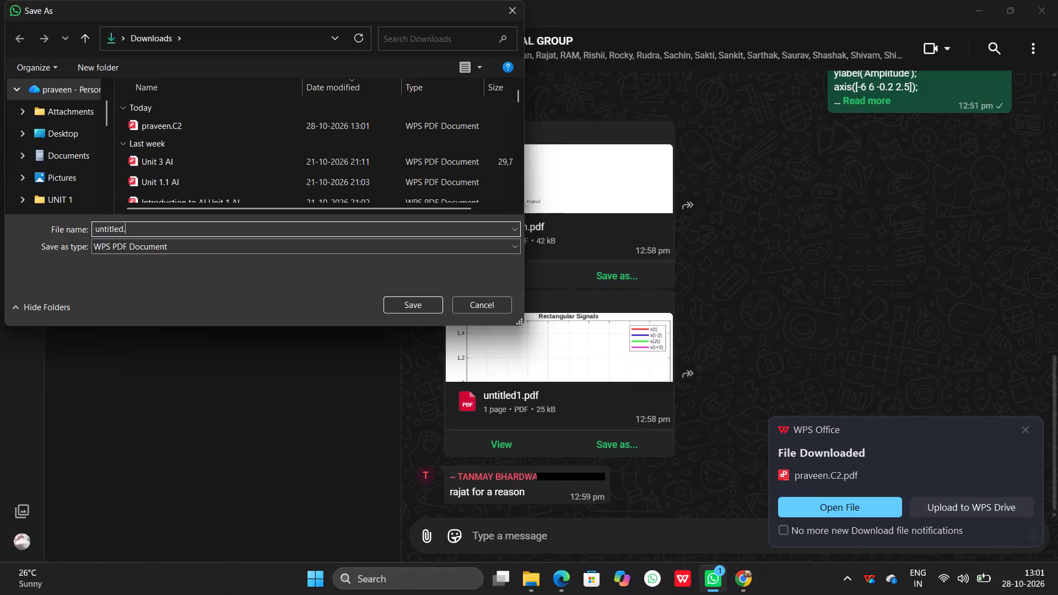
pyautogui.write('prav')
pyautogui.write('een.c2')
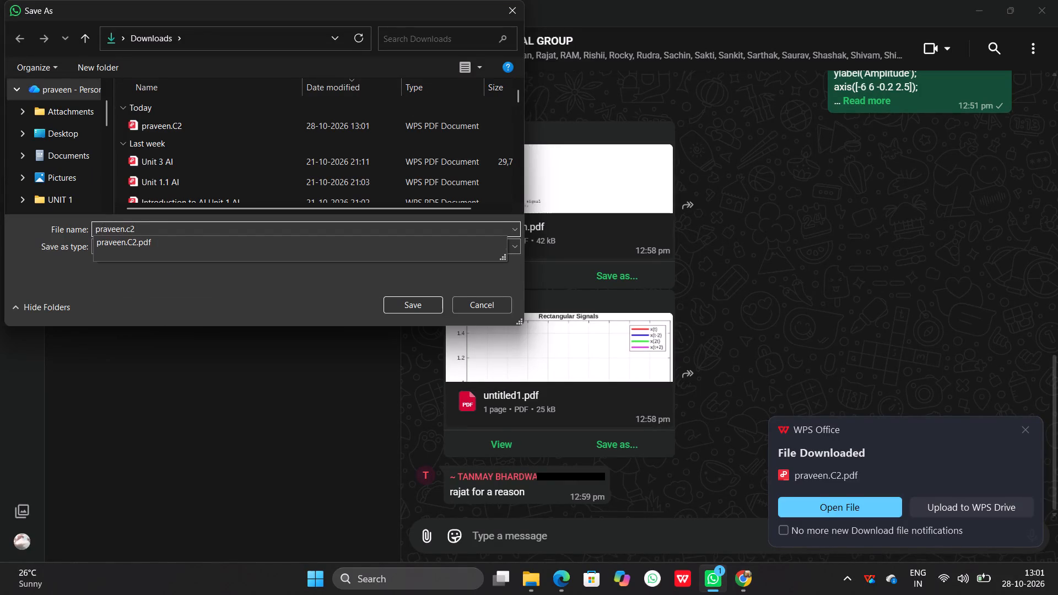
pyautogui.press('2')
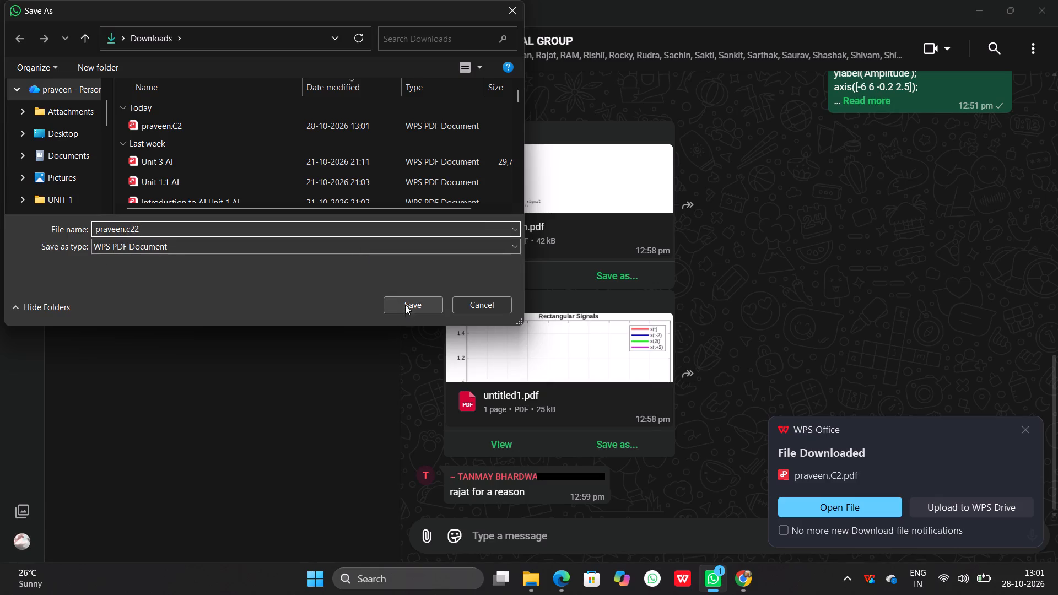
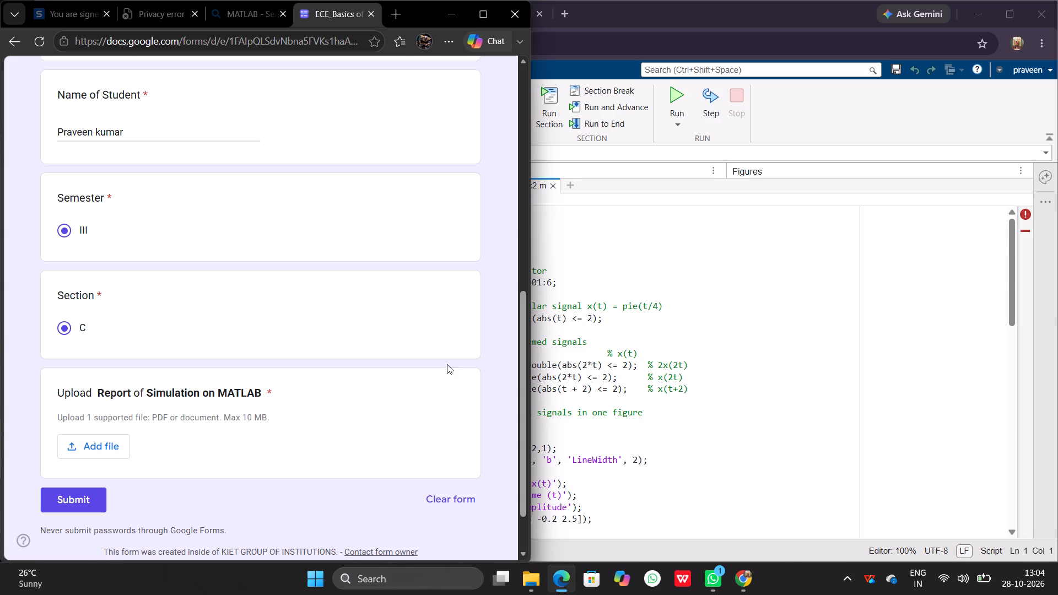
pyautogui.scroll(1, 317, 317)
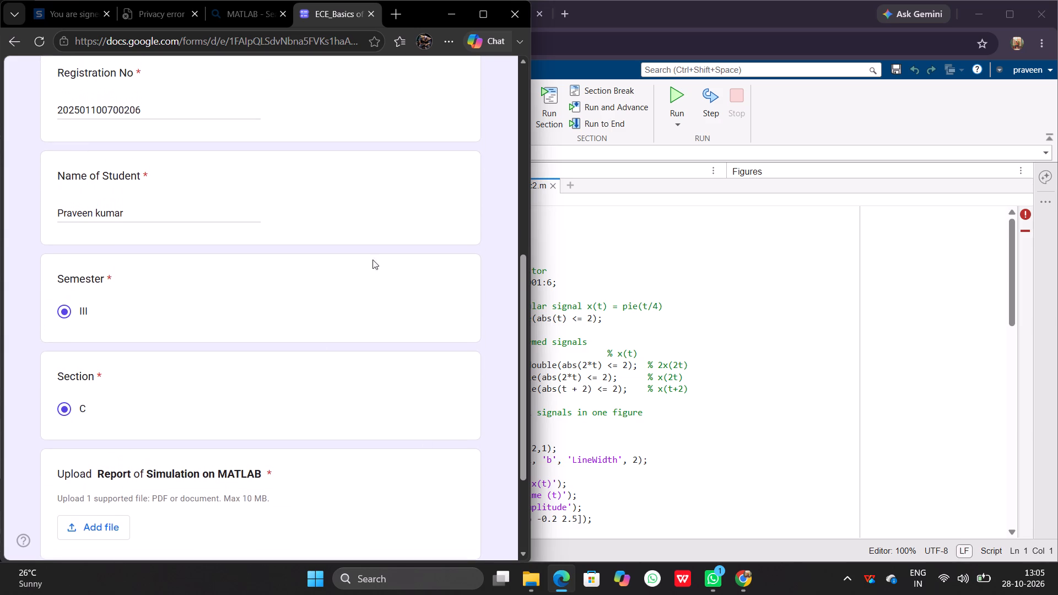
# Minimize the Microsoft Edge window with the Google Form and the Chrome window with MATLAB to reach the desktop.
pyautogui.click(458, 15)
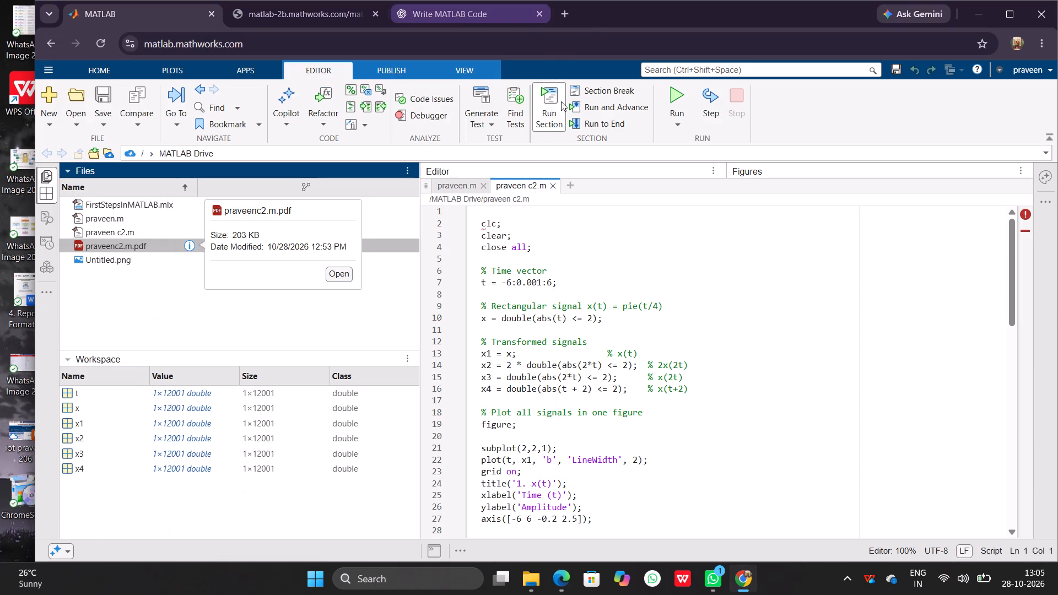
pyautogui.click(984, 17)
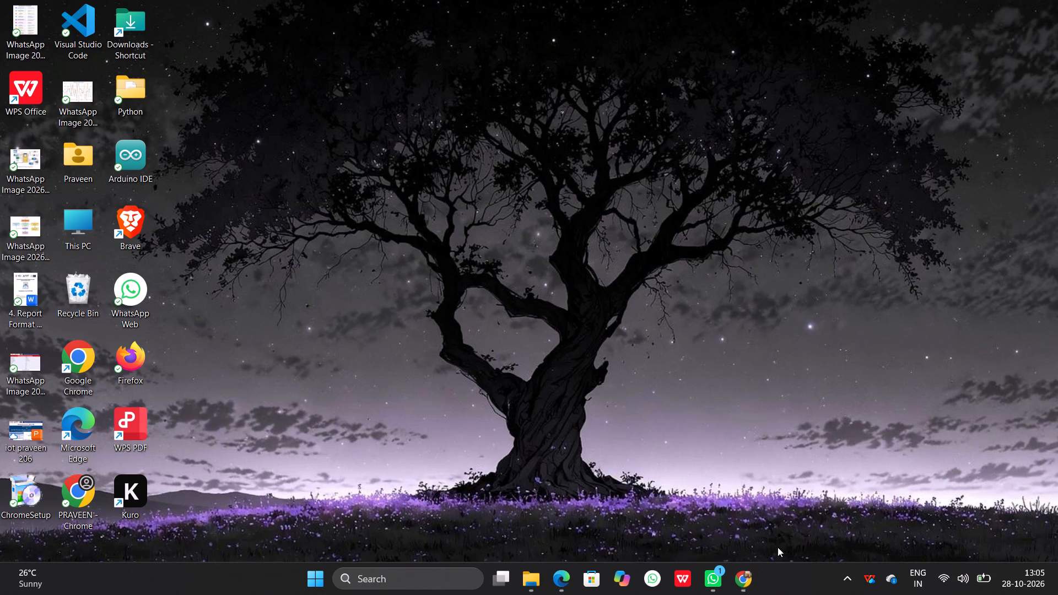
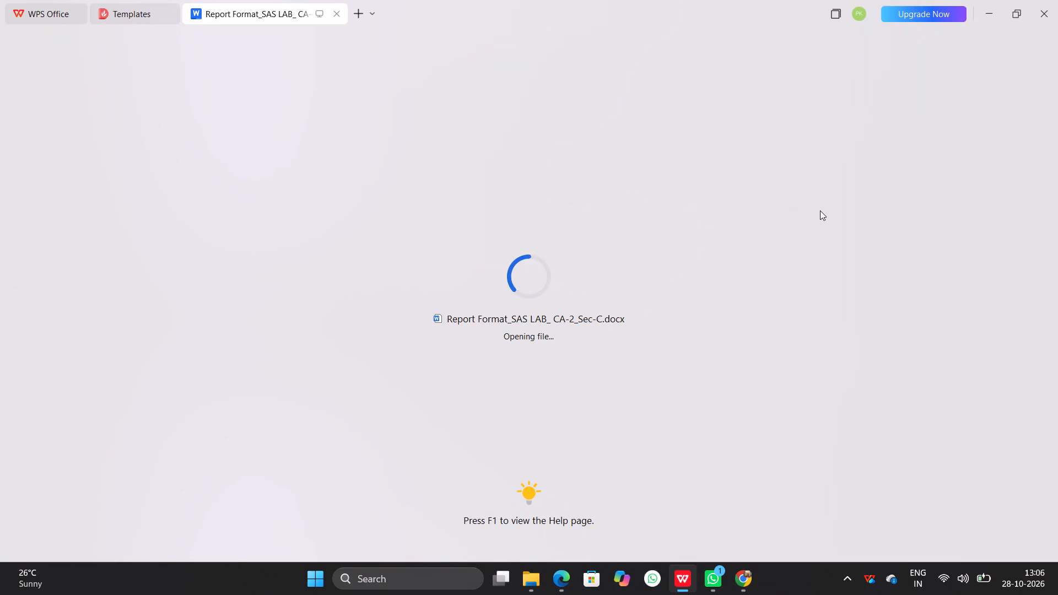
# Close the WPS Office window containing the Report Format_SAS LAB_ CA-2_Sec-C.docx document.
pyautogui.click(1018, 14)
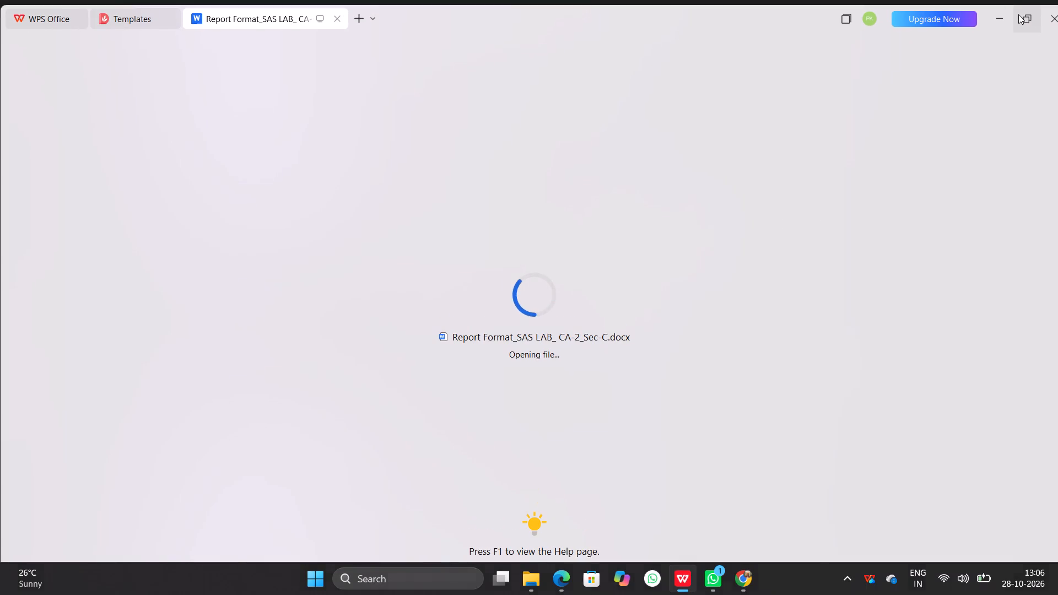
pyautogui.click(1052, 17)
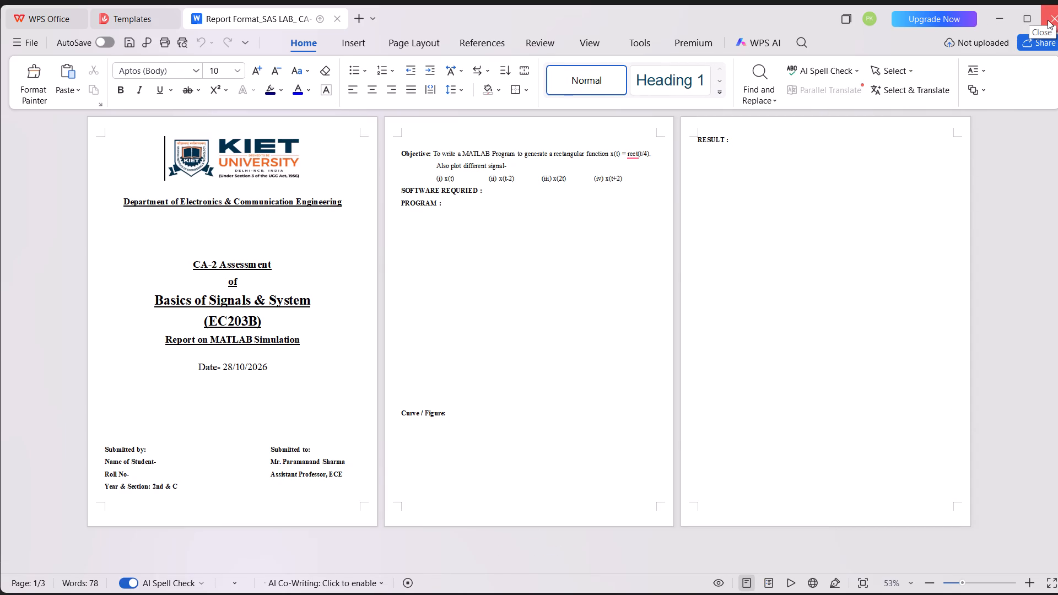
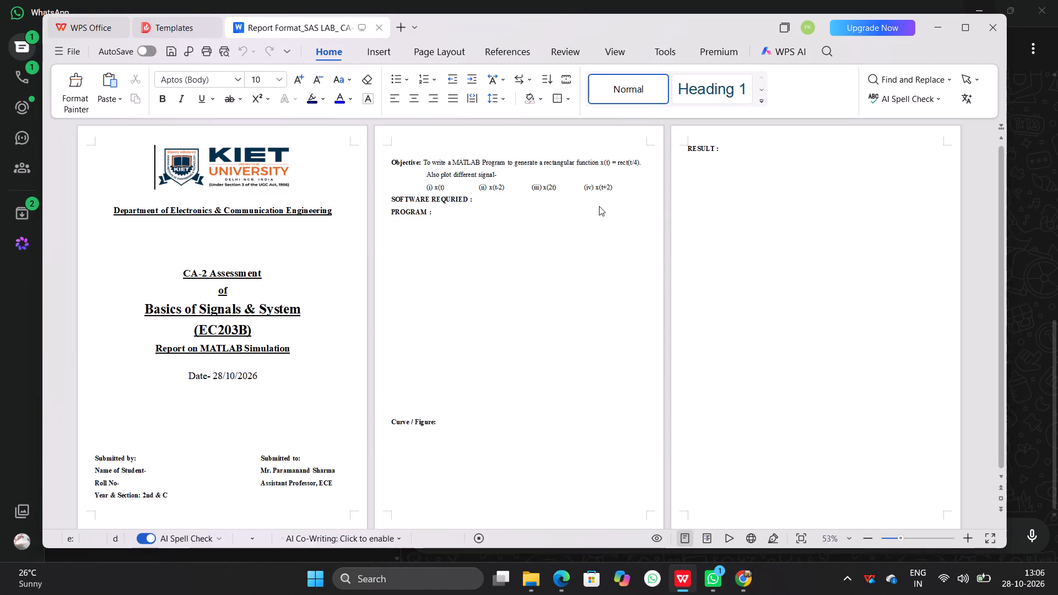
# Paste the copied content after the "PROGRAM :" heading on the second page of the MATLAB simulation report.
pyautogui.click(440, 218)
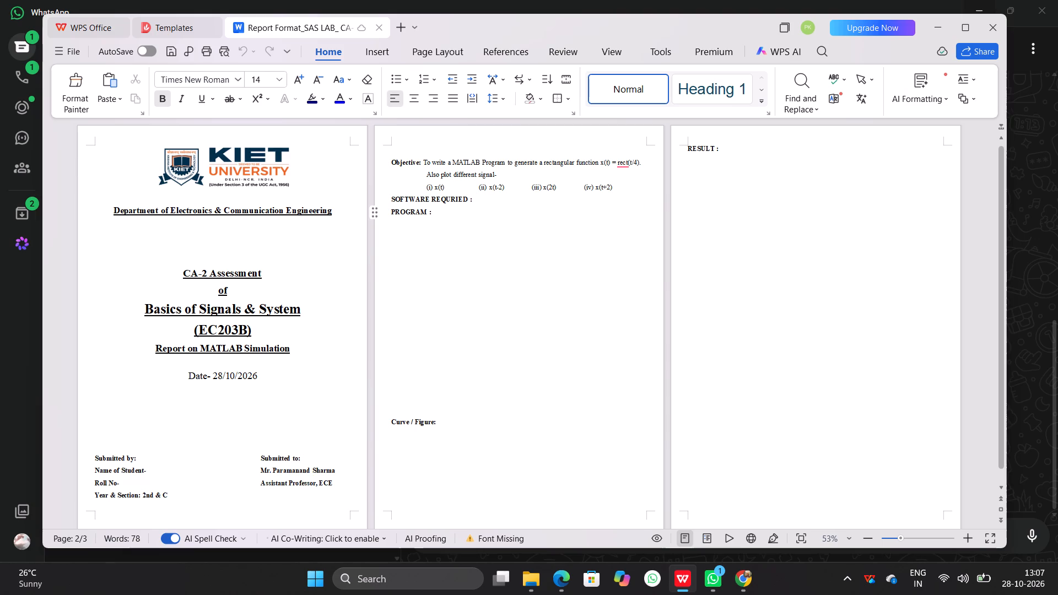
pyautogui.hotkey('ctrl', 'v')
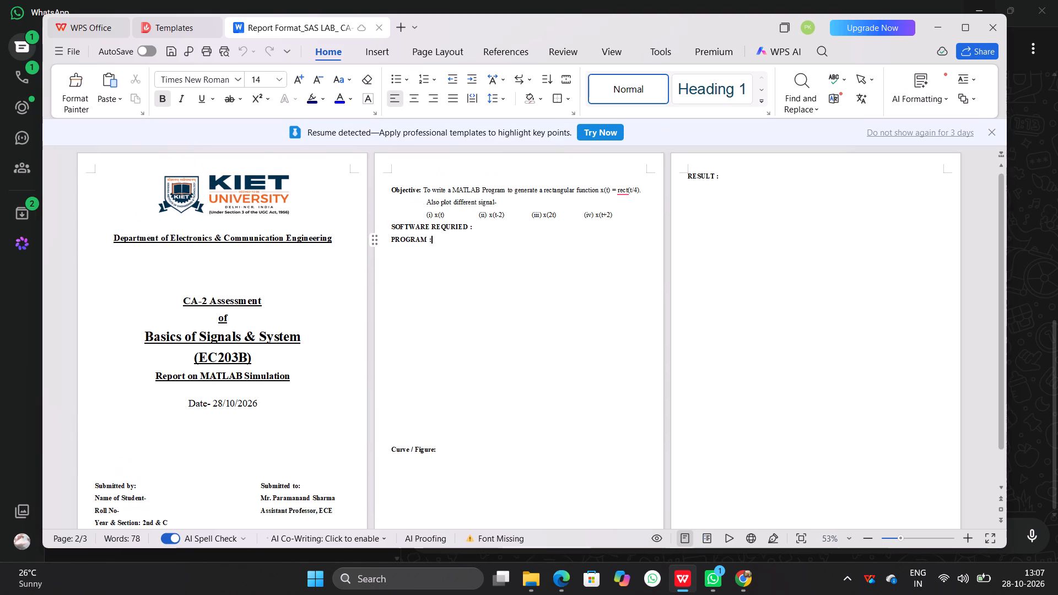
# Look through the report's pages, checking the MATLAB code under PROGRAM and the Curve / Figure and RESULT sections.
pyautogui.scroll(-1, 589, 293)
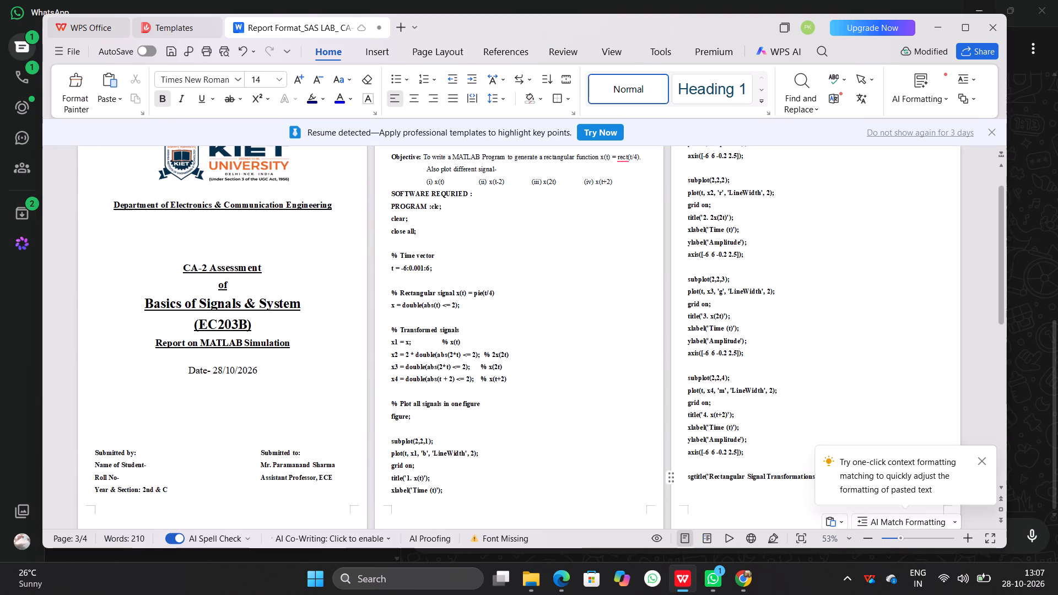
pyautogui.scroll(-1, 589, 293)
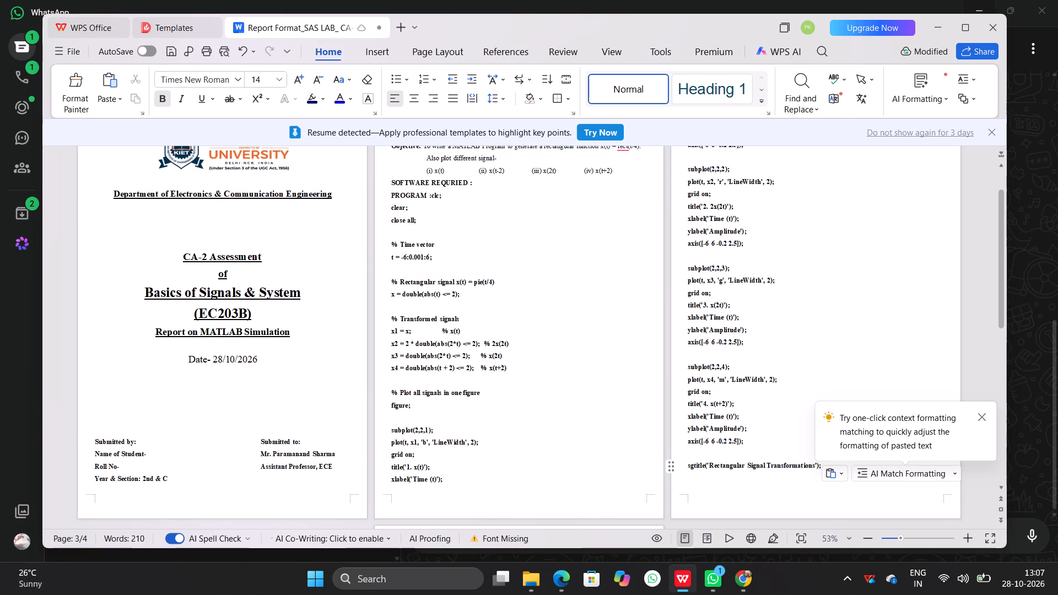
pyautogui.scroll(-2, 589, 293)
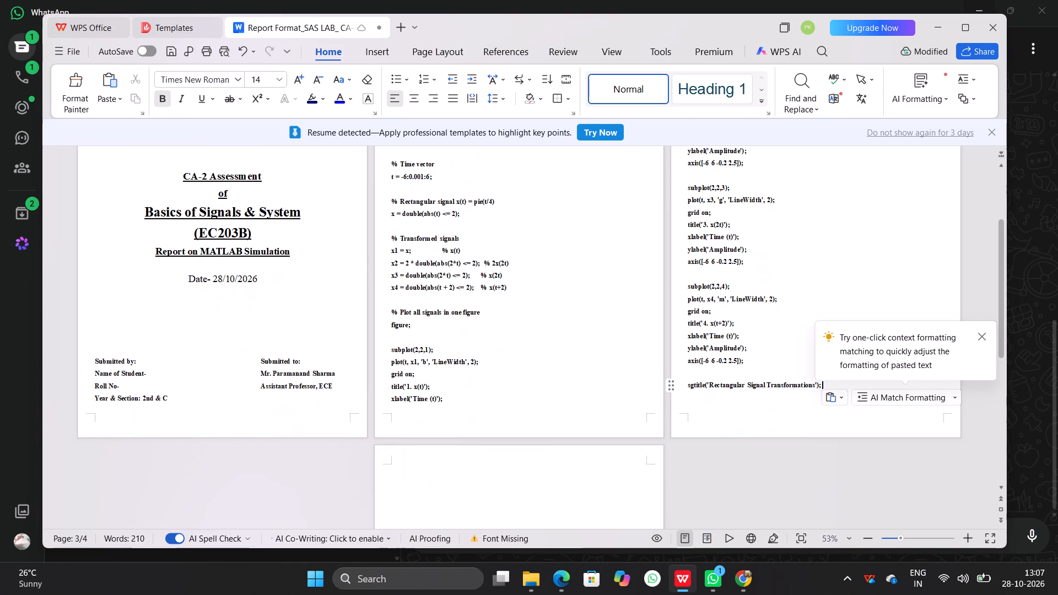
pyautogui.scroll(-3, 589, 293)
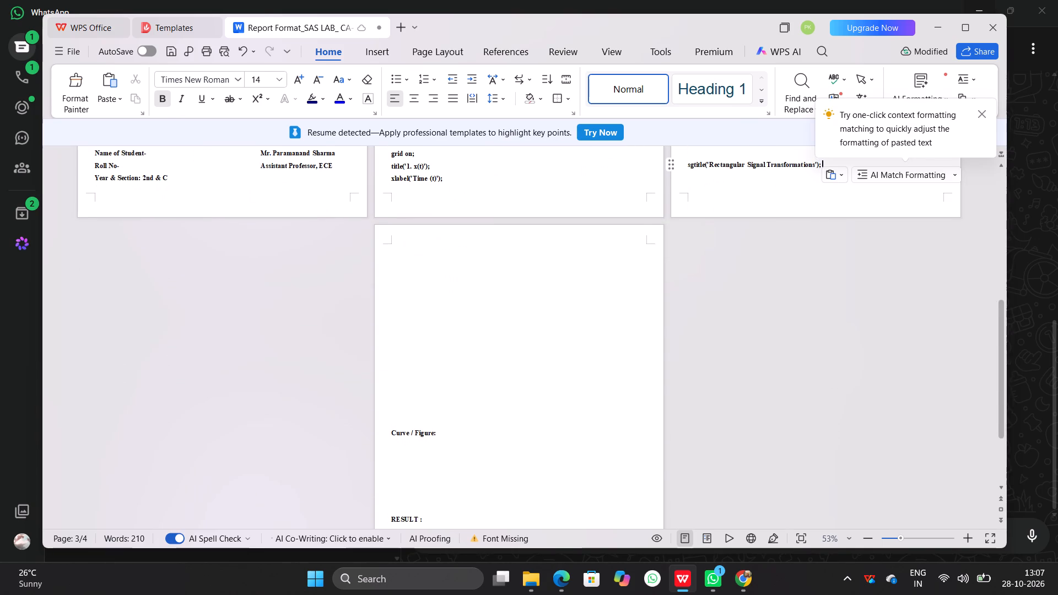
pyautogui.scroll(3, 589, 293)
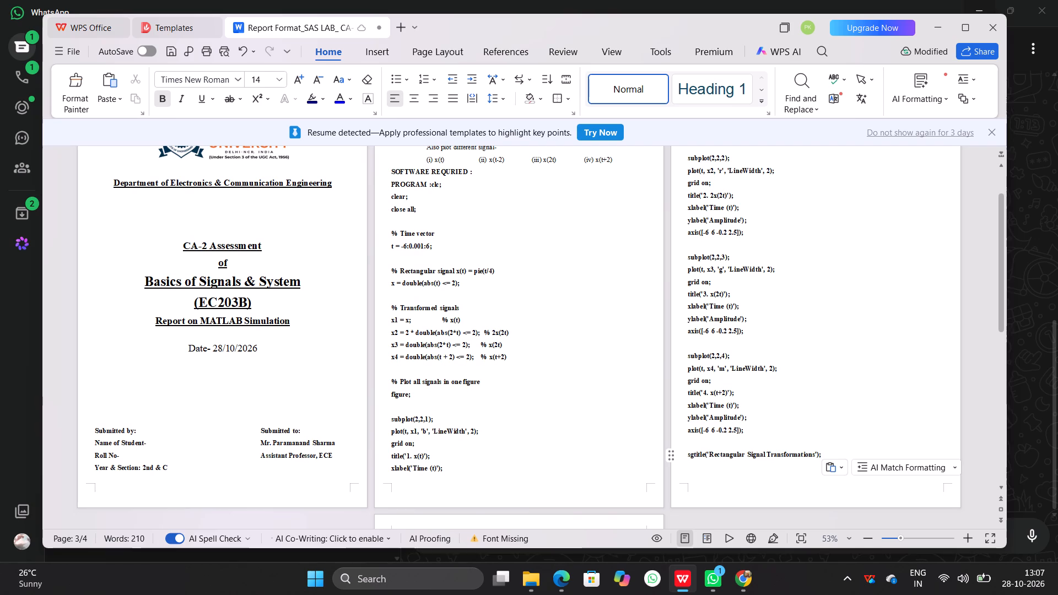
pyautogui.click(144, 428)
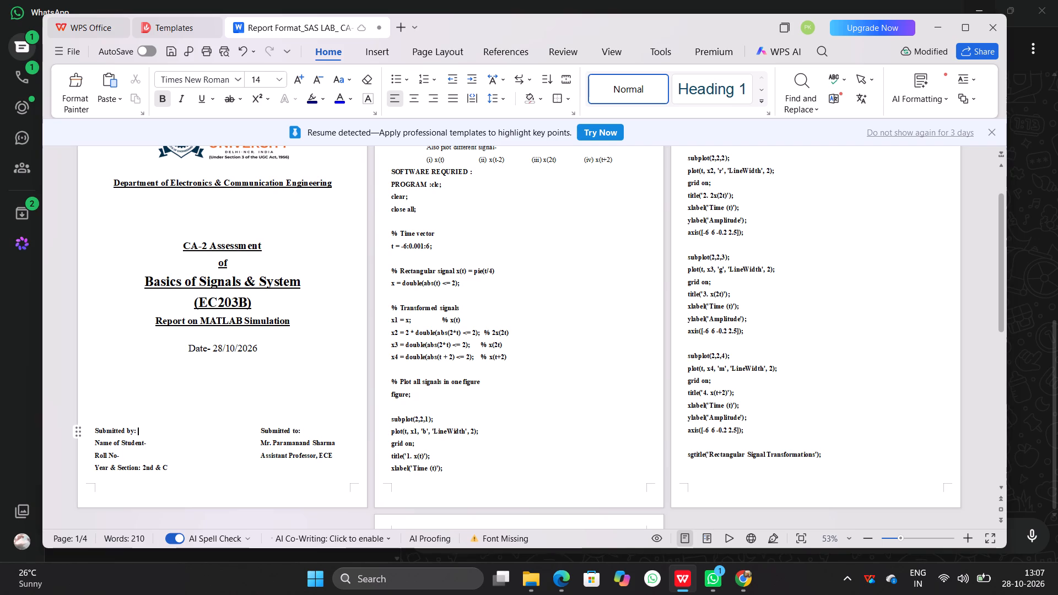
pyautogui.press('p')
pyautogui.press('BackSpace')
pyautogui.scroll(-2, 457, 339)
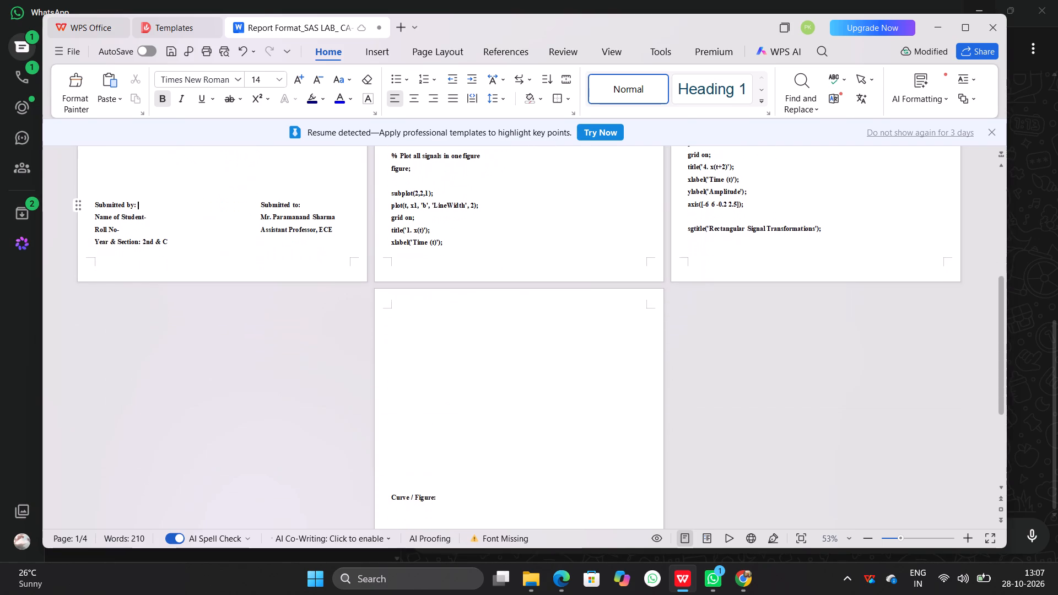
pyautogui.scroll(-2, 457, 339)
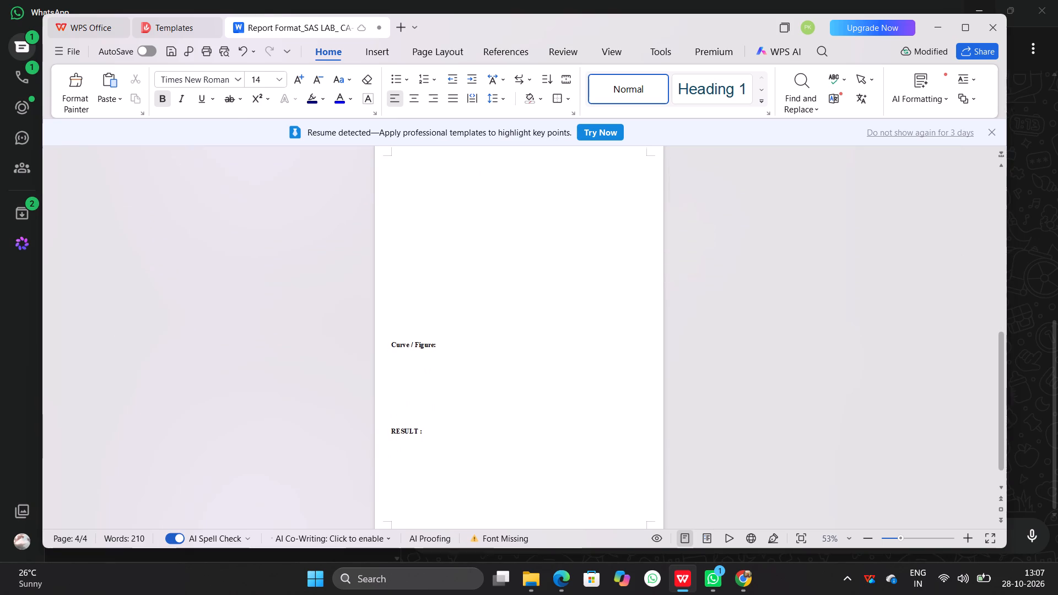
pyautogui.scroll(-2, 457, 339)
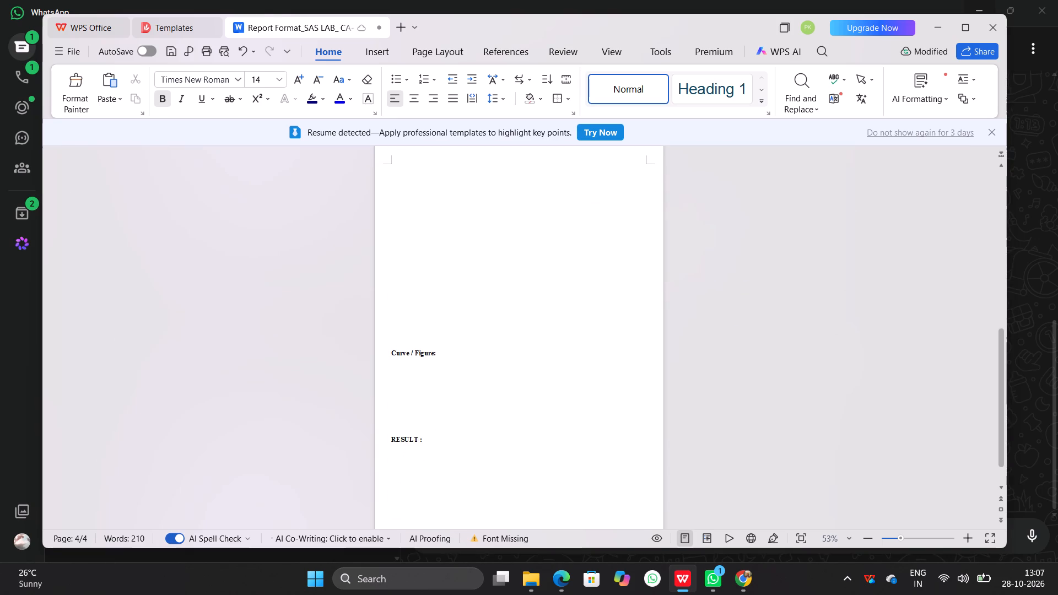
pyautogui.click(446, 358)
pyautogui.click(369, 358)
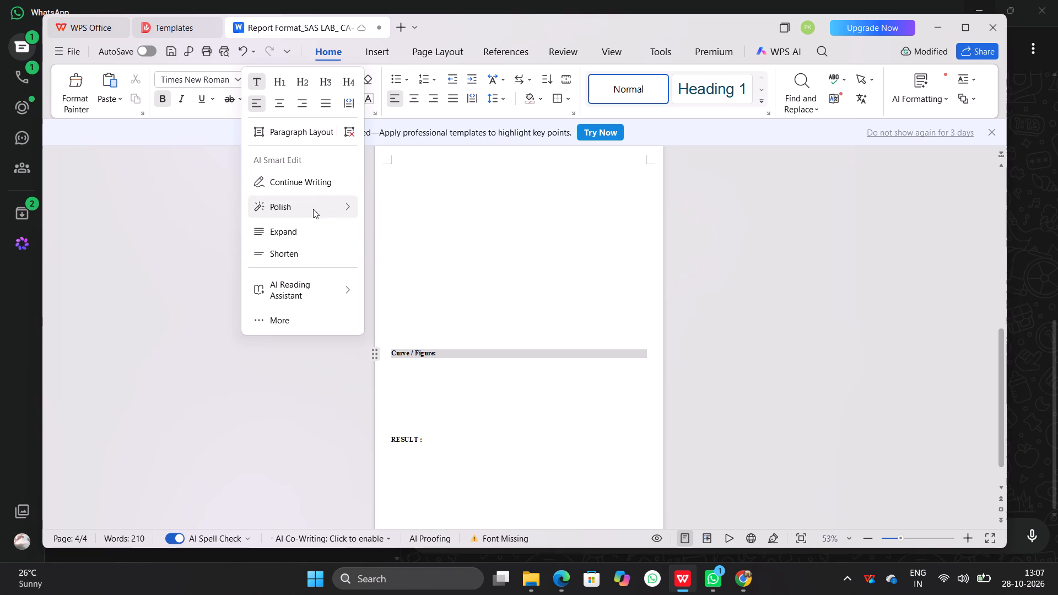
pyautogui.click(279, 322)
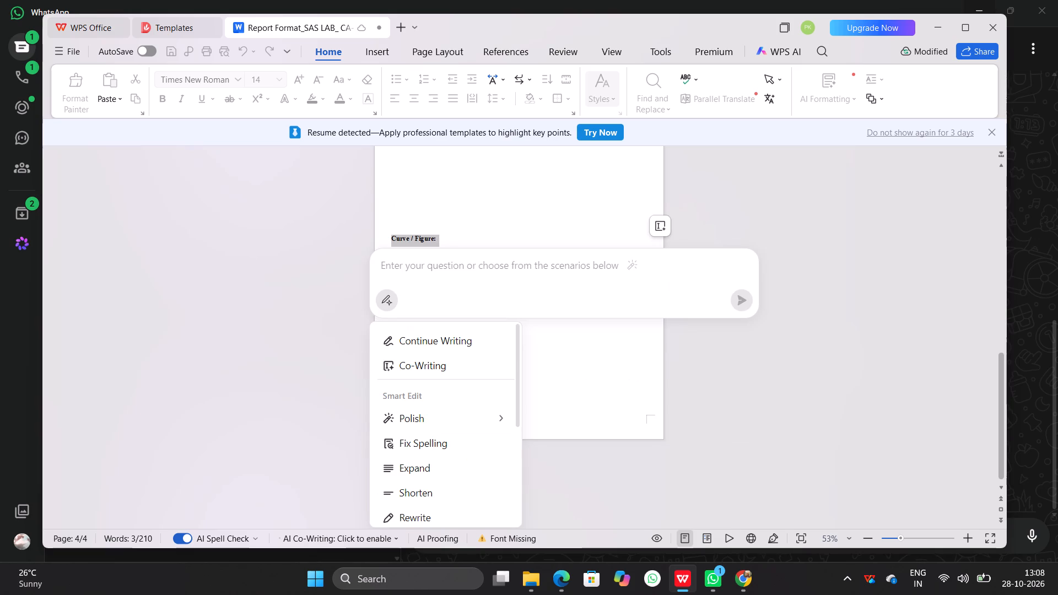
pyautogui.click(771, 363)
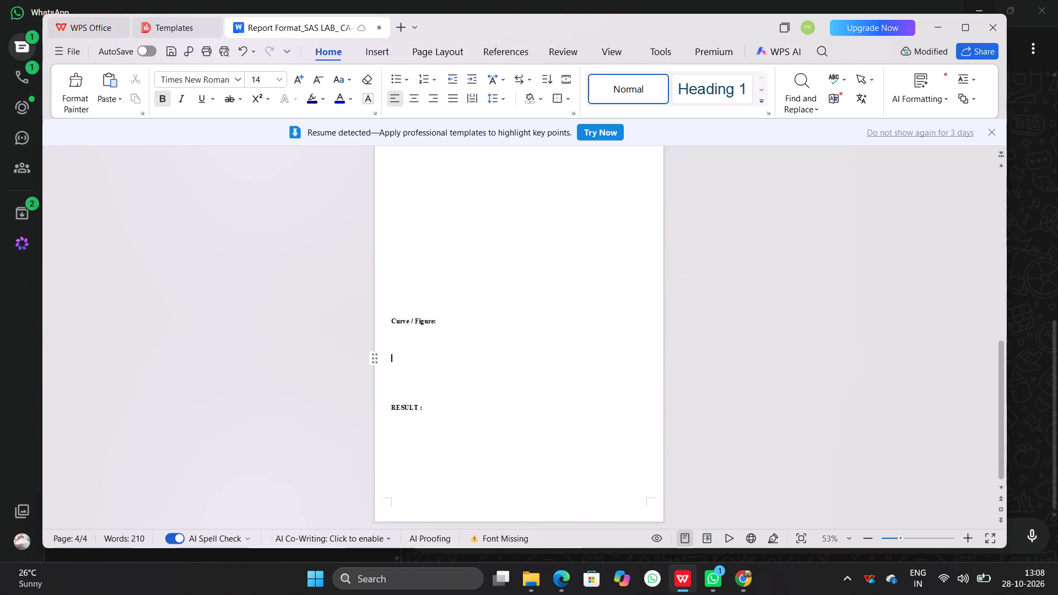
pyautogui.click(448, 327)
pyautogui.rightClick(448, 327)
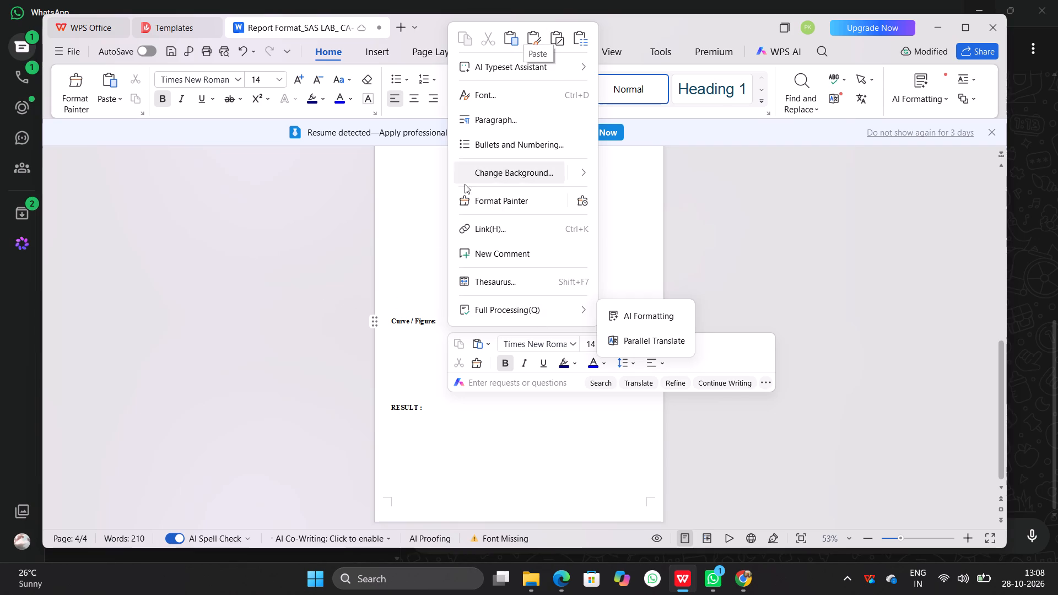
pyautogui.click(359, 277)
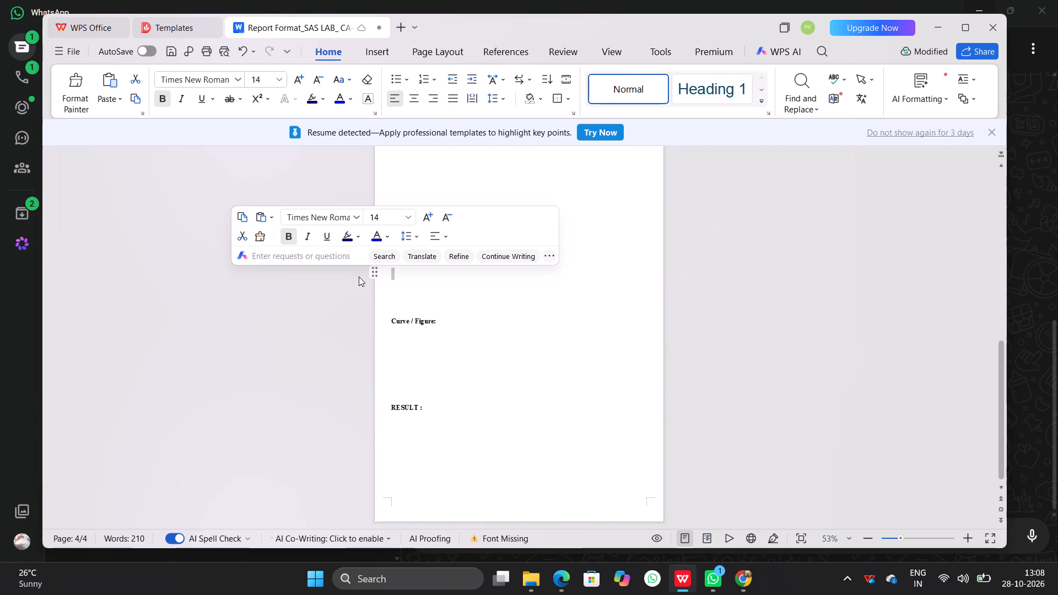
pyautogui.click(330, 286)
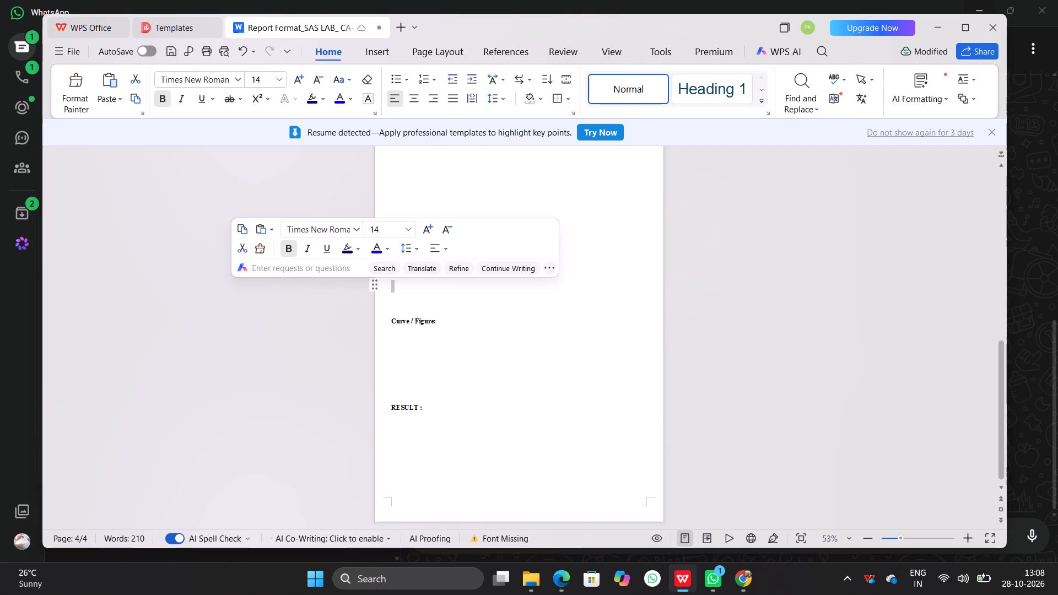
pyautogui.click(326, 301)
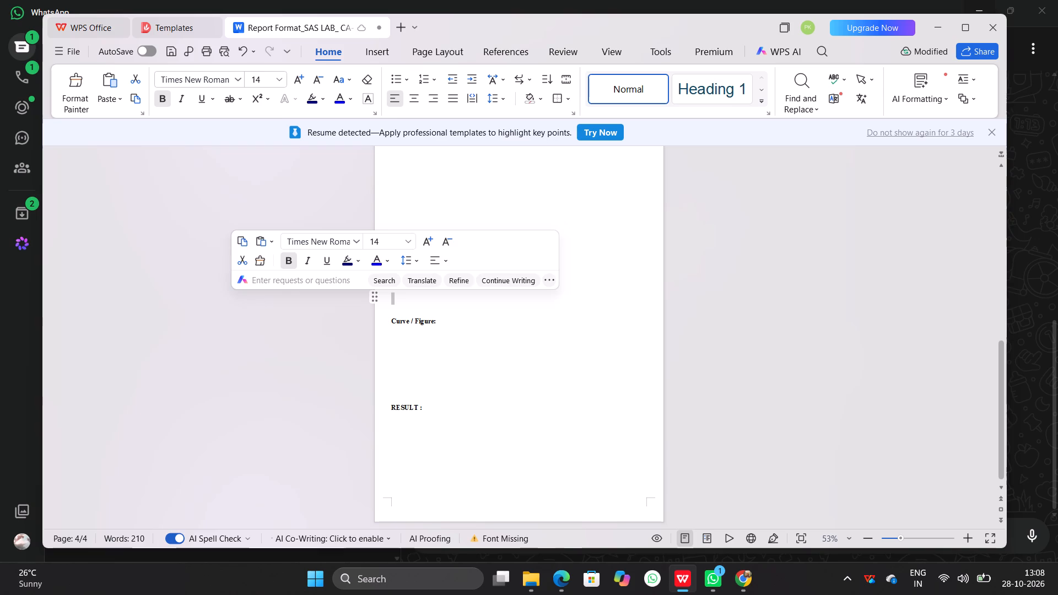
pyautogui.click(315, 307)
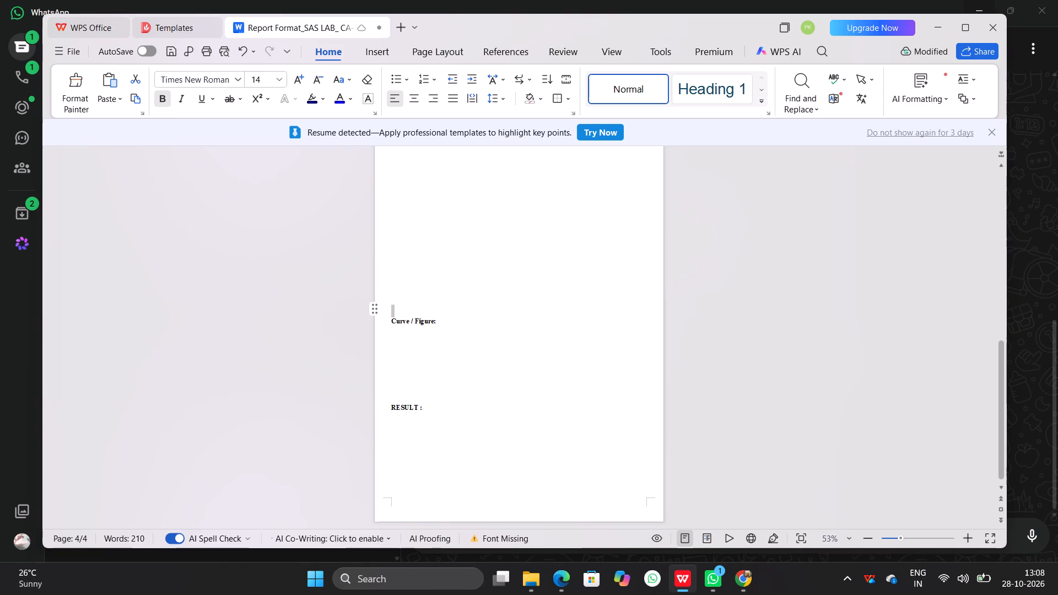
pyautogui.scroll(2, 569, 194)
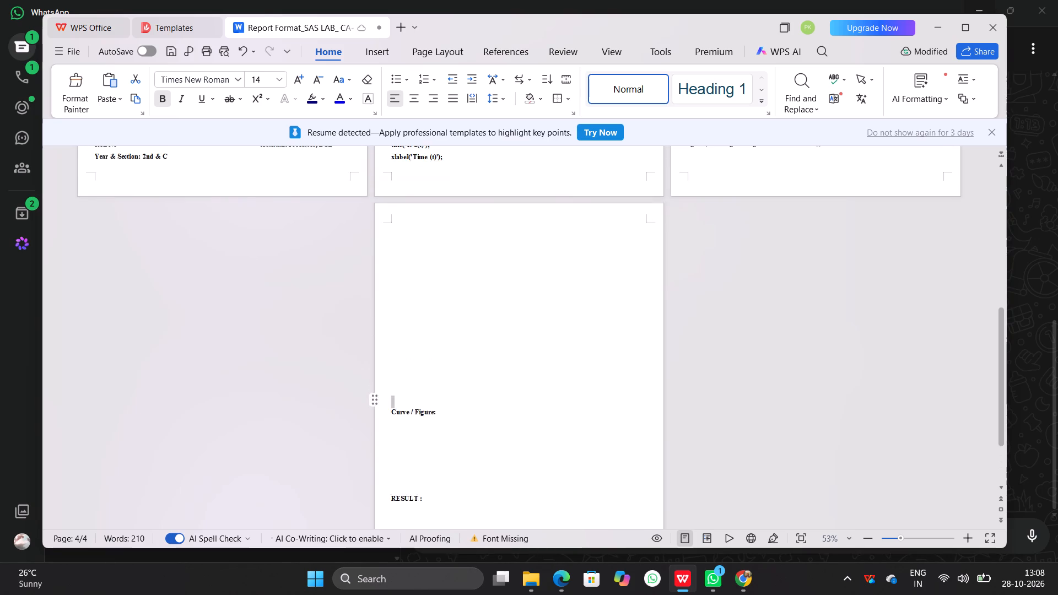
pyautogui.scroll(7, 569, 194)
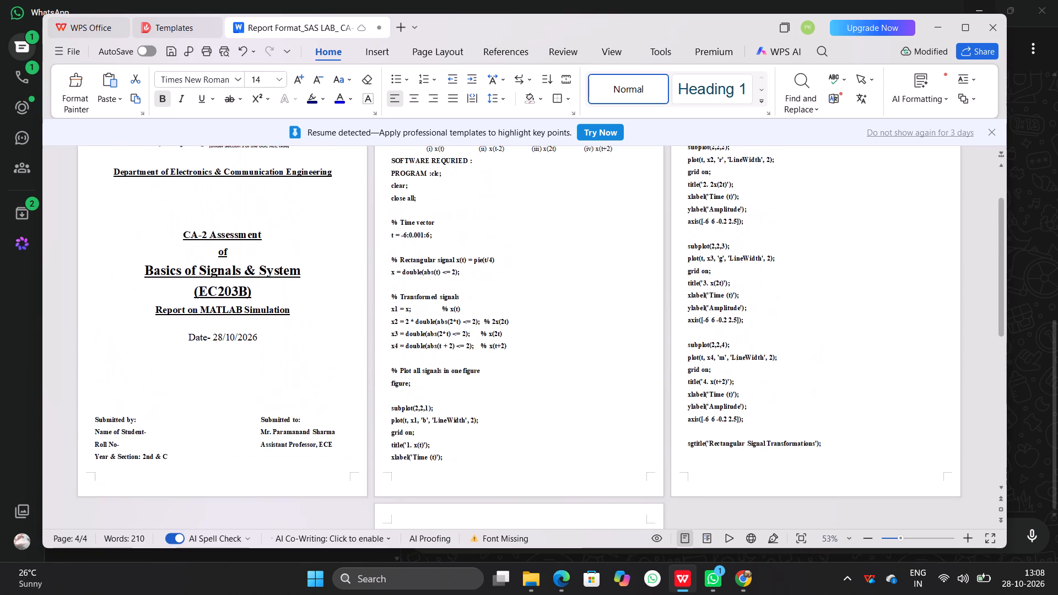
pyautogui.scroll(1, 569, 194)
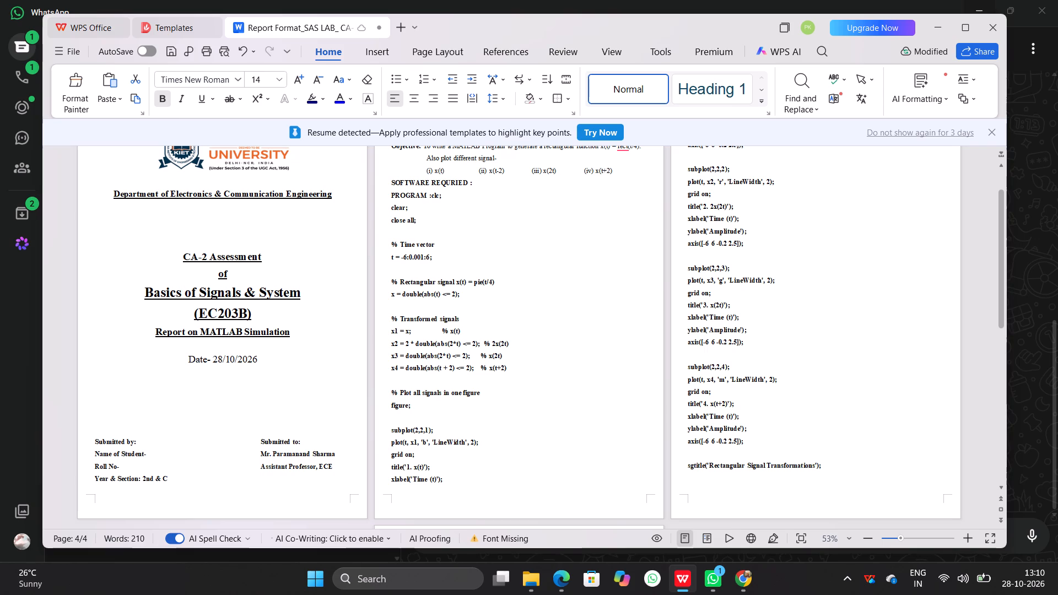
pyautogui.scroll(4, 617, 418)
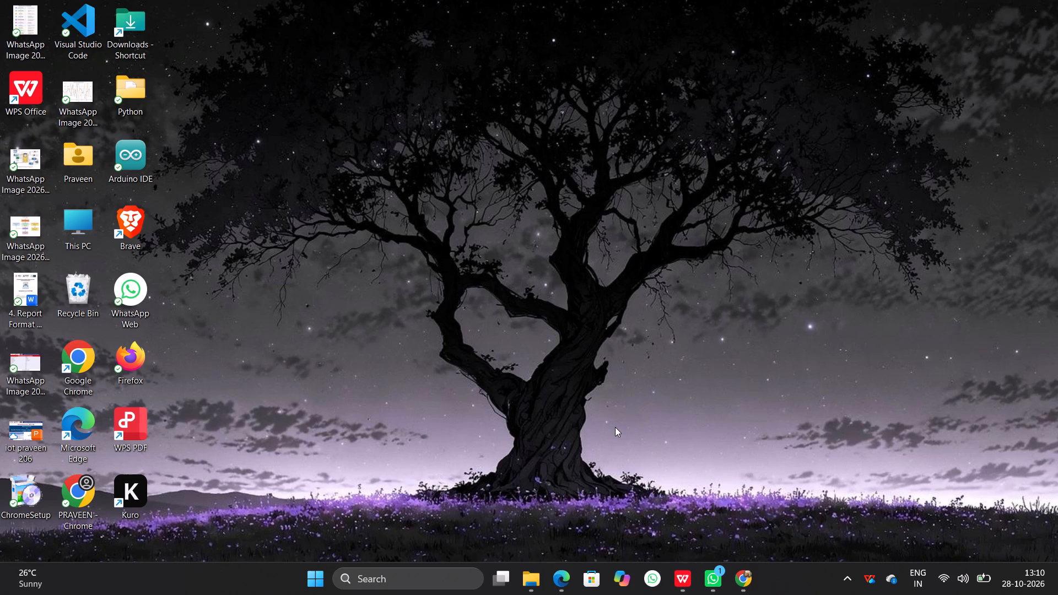
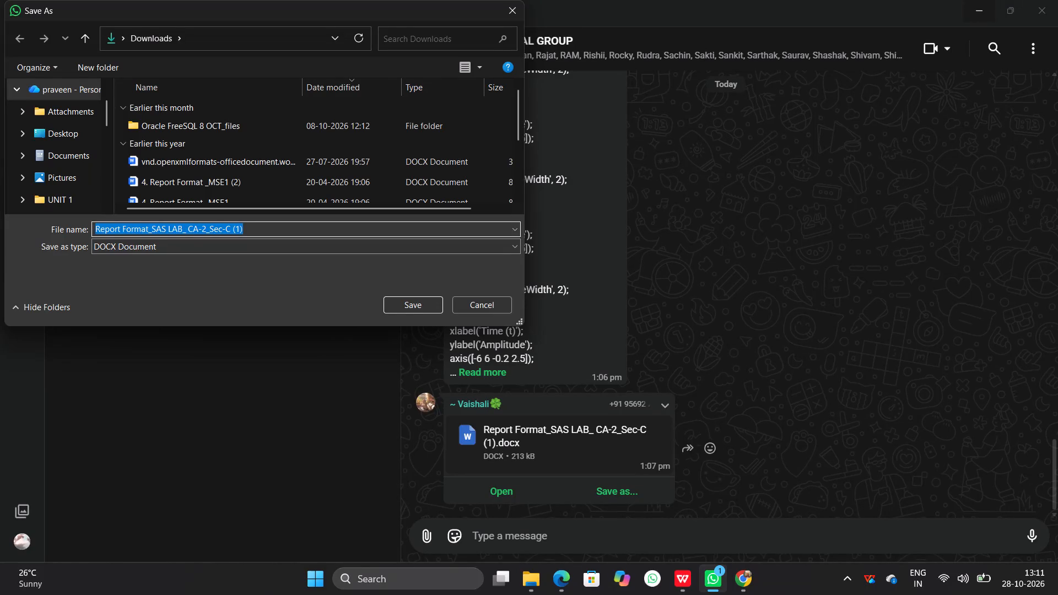
# Replace the suggested file name of the shared report document with REPORT for saving in Downloads as a DOCX document.
pyautogui.click(299, 230)
pyautogui.press('BackSpace')
pyautogui.press('BackSpace')
pyautogui.press('BackSpace')
pyautogui.press('BackSpace')
pyautogui.press('BackSpace')
pyautogui.press('BackSpace')
pyautogui.press('BackSpace')
pyautogui.press('BackSpace')
pyautogui.press('BackSpace')
pyautogui.press('BackSpace')
pyautogui.press('BackSpace')
pyautogui.press('BackSpace')
pyautogui.press('BackSpace')
pyautogui.press('BackSpace')
pyautogui.press('BackSpace')
pyautogui.press('BackSpace')
pyautogui.press('BackSpace')
pyautogui.press('BackSpace')
pyautogui.press('BackSpace')
pyautogui.press('BackSpace')
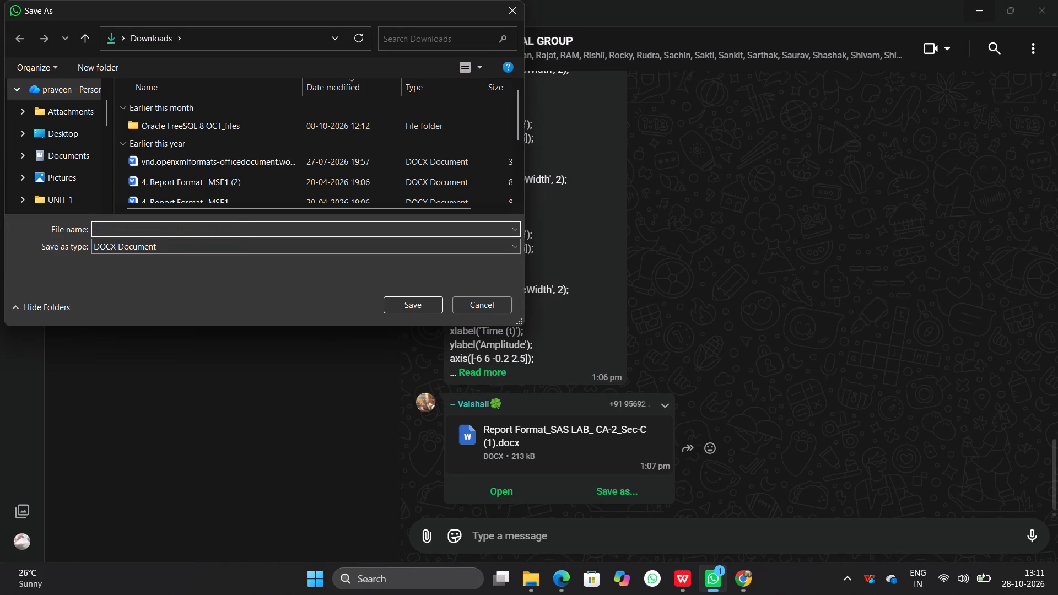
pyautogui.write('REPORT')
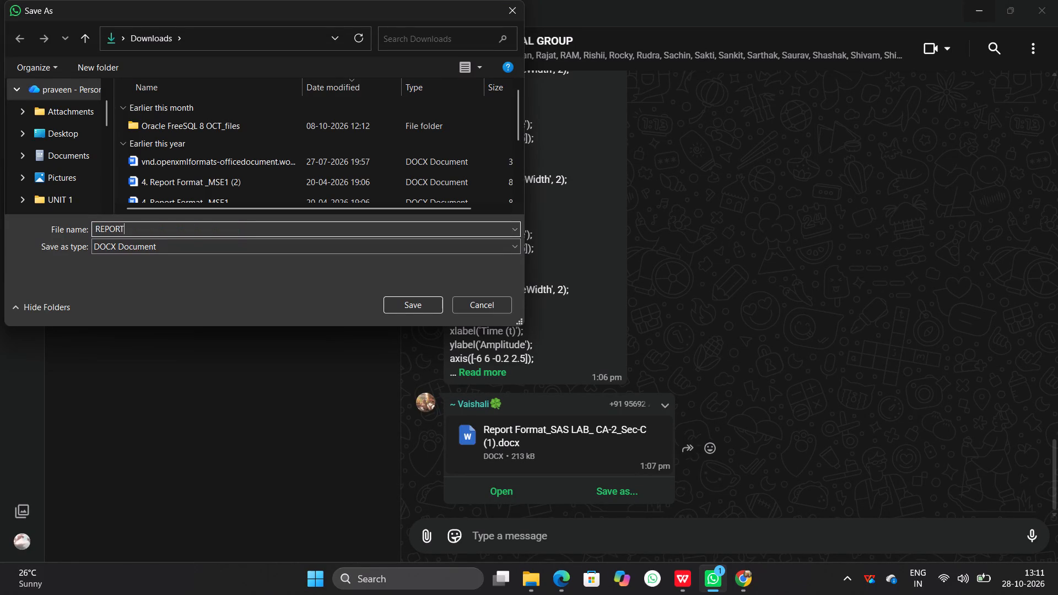
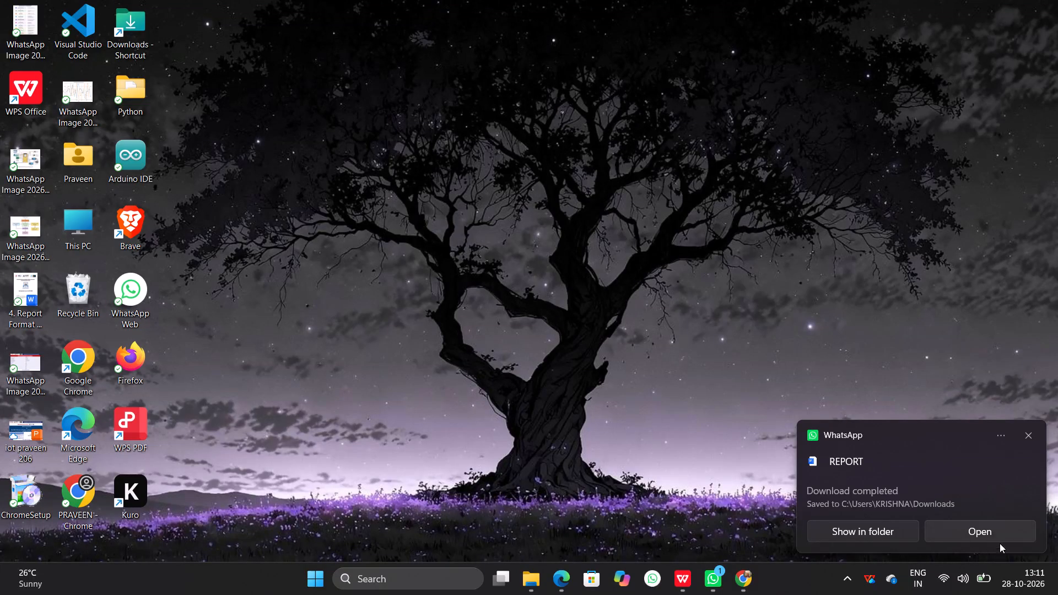
# Open the downloaded REPORT document from the download notification.
pyautogui.click(984, 528)
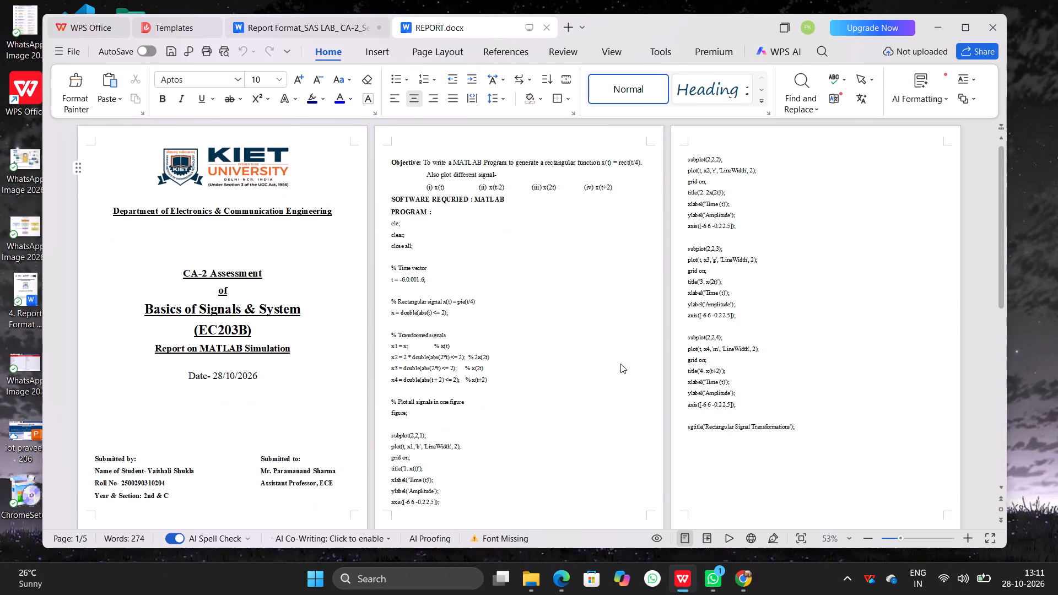
# Replace the existing student's name after "Name of Student-" on the cover page with the submitting student's own name.
pyautogui.click(192, 469)
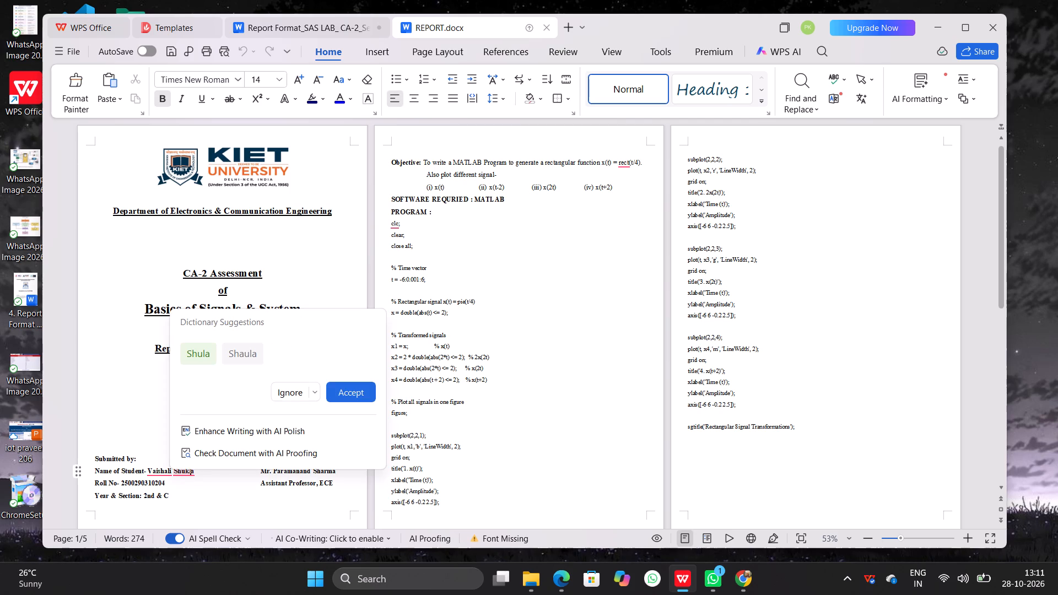
pyautogui.click(205, 478)
pyautogui.press('BackSpace')
pyautogui.press('BackSpace')
pyautogui.press('BackSpace')
pyautogui.press('BackSpace')
pyautogui.press('BackSpace')
pyautogui.press('BackSpace')
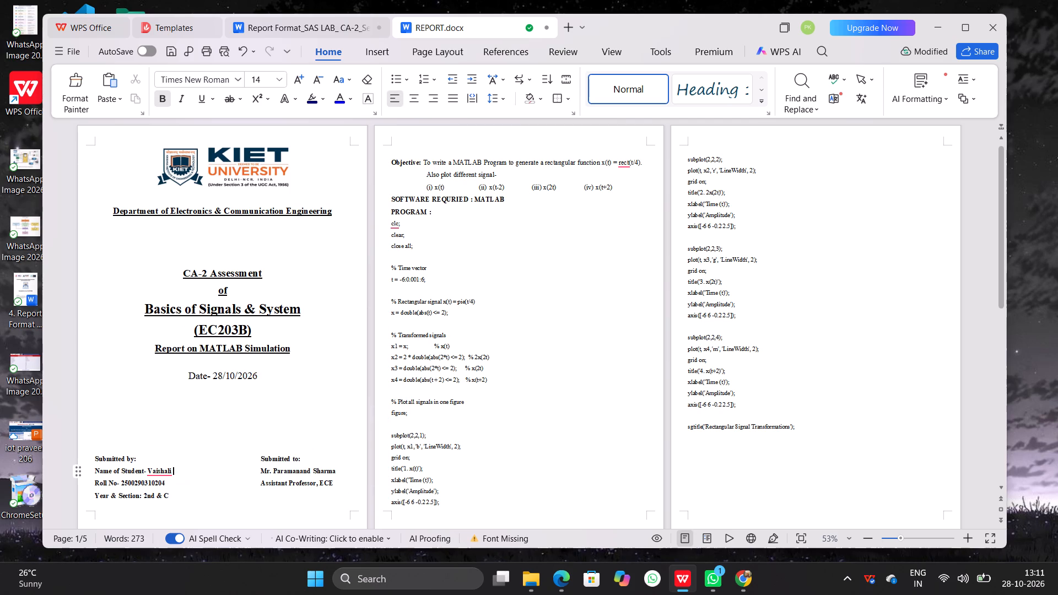
pyautogui.press('BackSpace')
pyautogui.press('BackSpace')
pyautogui.press('BackSpace')
pyautogui.press('BackSpace')
pyautogui.press('BackSpace')
pyautogui.press('BackSpace')
pyautogui.press('BackSpace')
pyautogui.press('BackSpace')
pyautogui.press('BackSpace')
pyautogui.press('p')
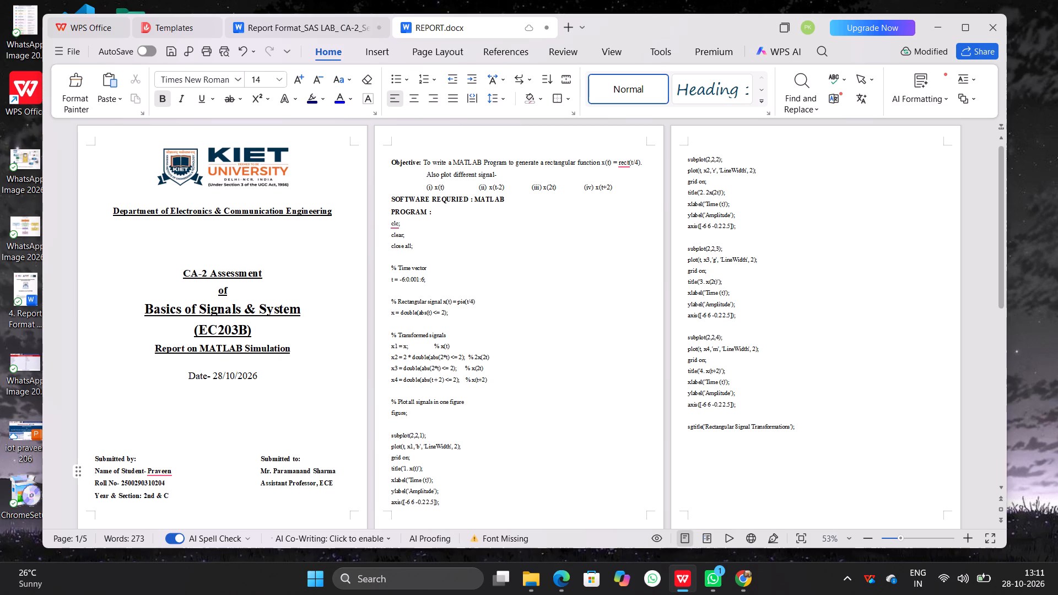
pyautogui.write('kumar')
# Replace the number after Roll No- on the report's cover page with the student's correct roll number.
pyautogui.click(170, 486)
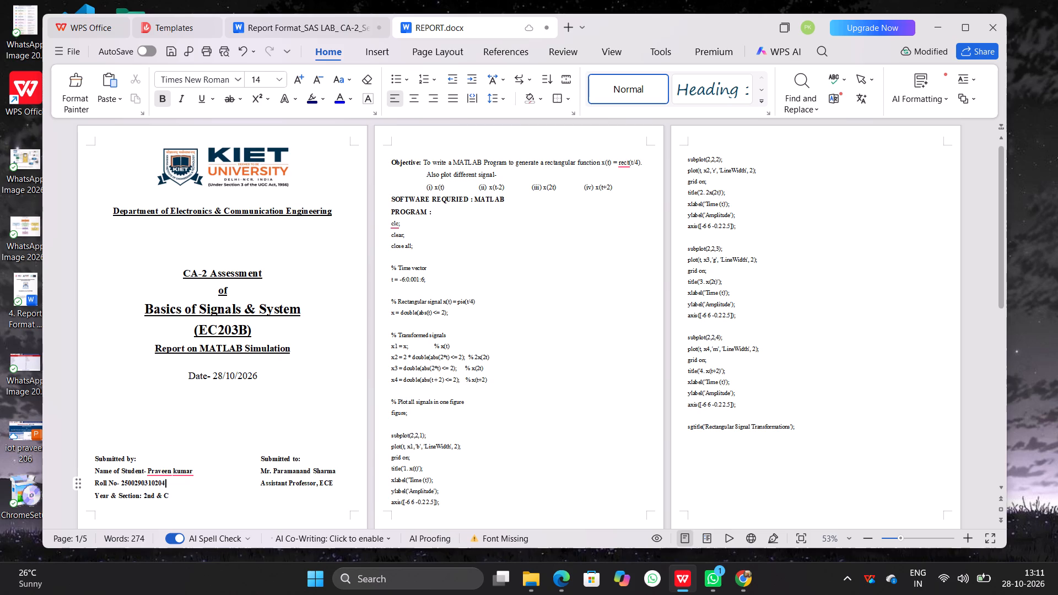
pyautogui.press('BackSpace')
pyautogui.press('BackSpace')
pyautogui.press('BackSpace')
pyautogui.press('BackSpace')
pyautogui.press('BackSpace')
pyautogui.press('BackSpace')
pyautogui.press('BackSpace')
pyautogui.press('BackSpace')
pyautogui.press('BackSpace')
pyautogui.press('BackSpace')
pyautogui.press('BackSpace')
pyautogui.press('BackSpace')
pyautogui.press('BackSpace')
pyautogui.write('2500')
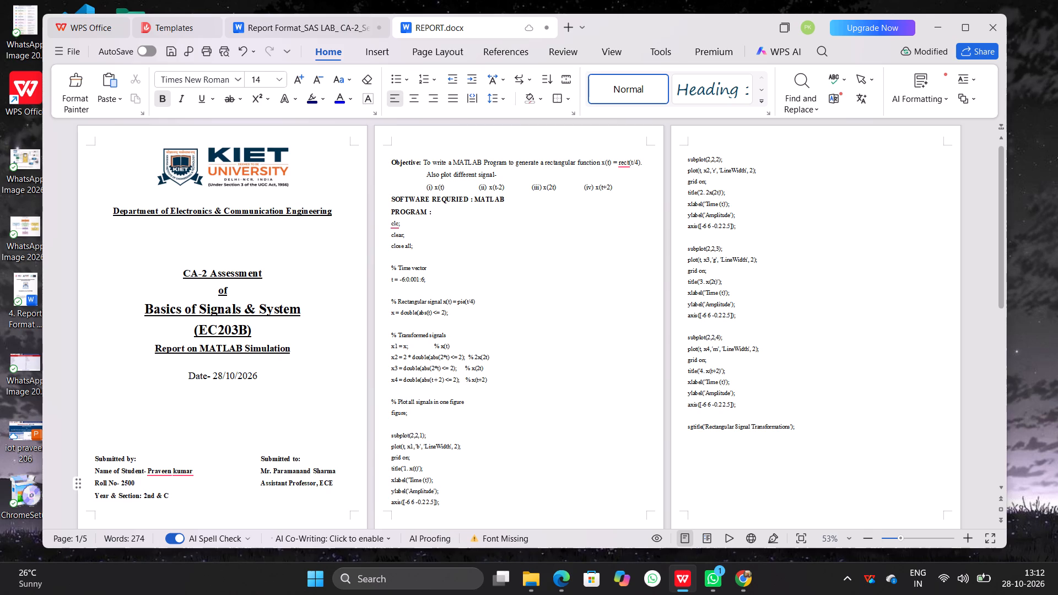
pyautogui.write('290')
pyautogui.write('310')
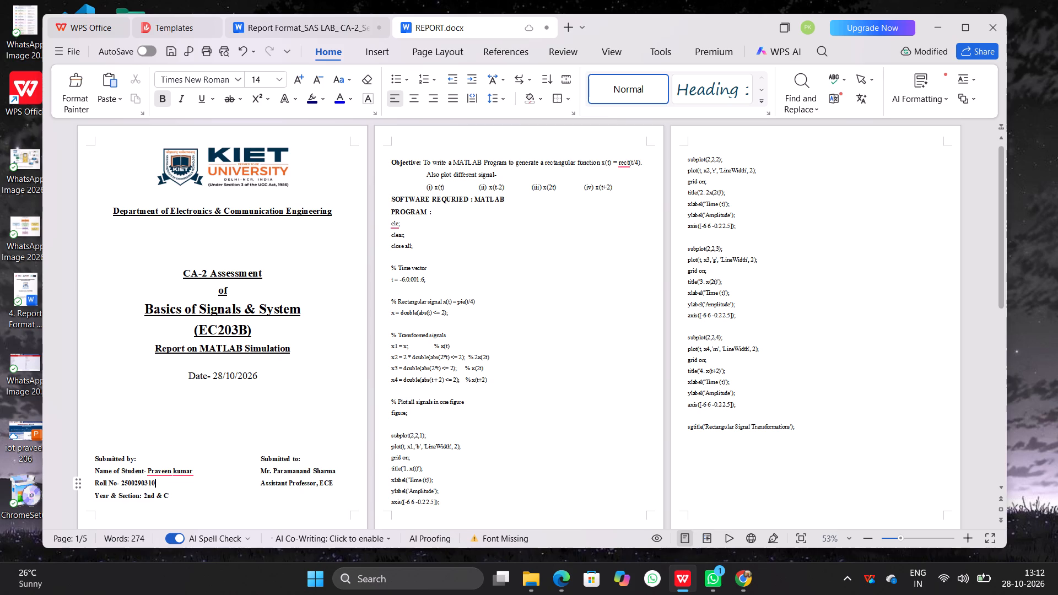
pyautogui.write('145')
# Check the report's pages through to the figure and RESULT section, and save the document.
pyautogui.scroll(-1, 170, 472)
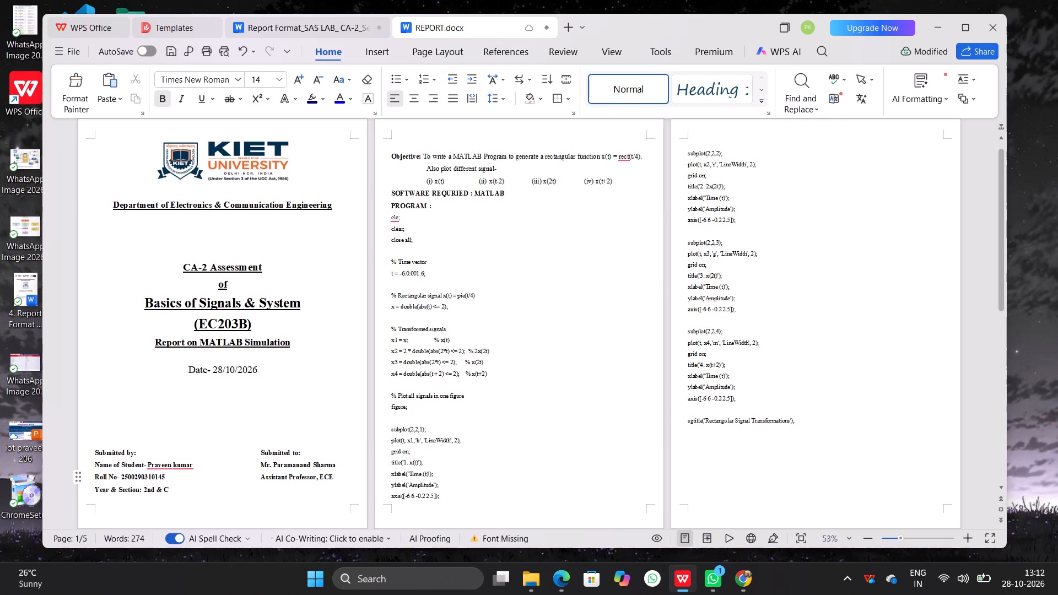
pyautogui.scroll(-5, 241, 464)
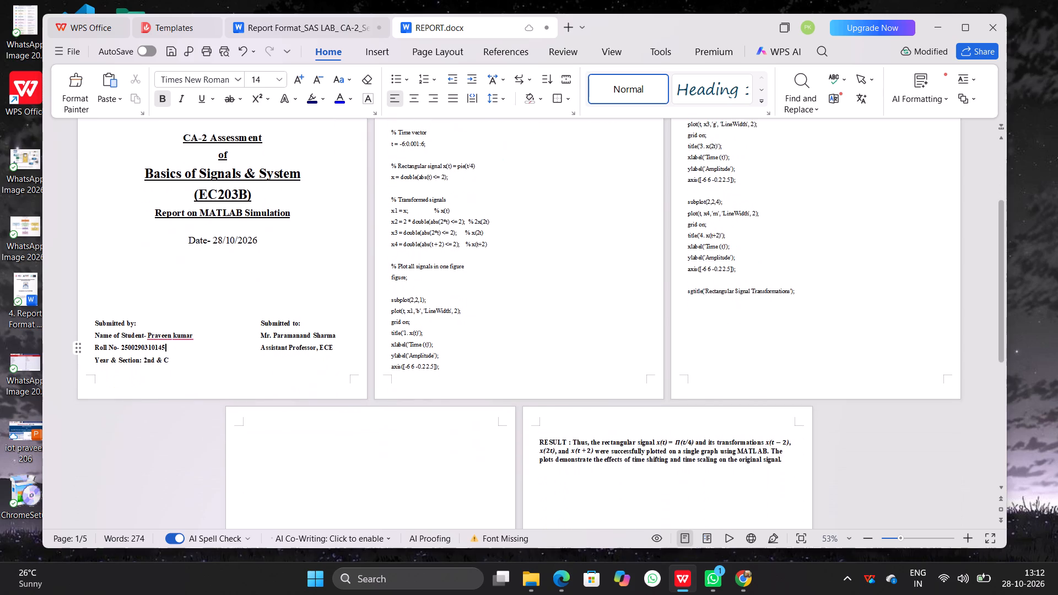
pyautogui.scroll(-10, 241, 464)
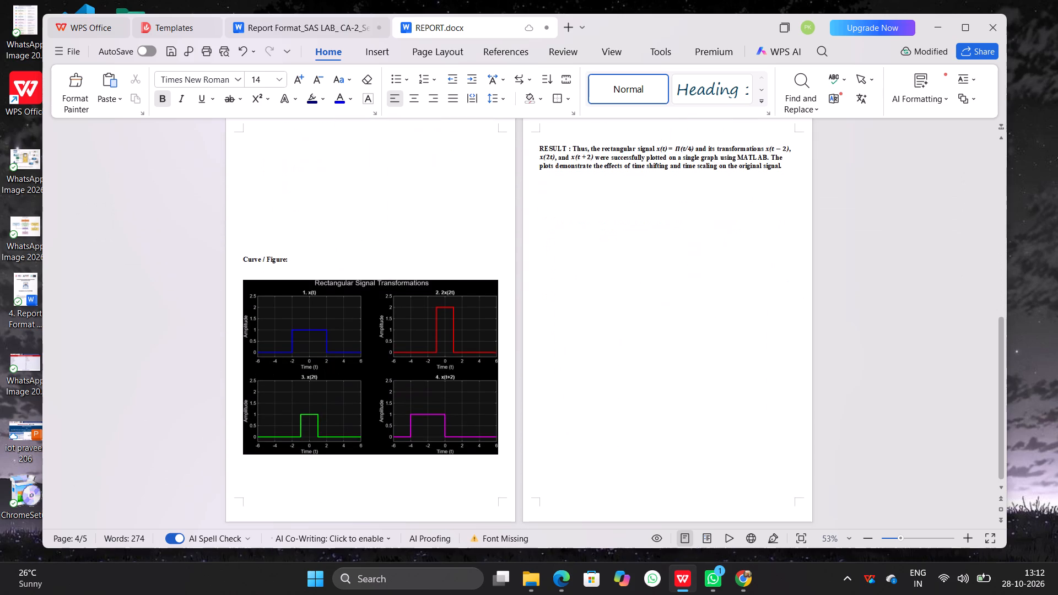
pyautogui.scroll(10, 241, 464)
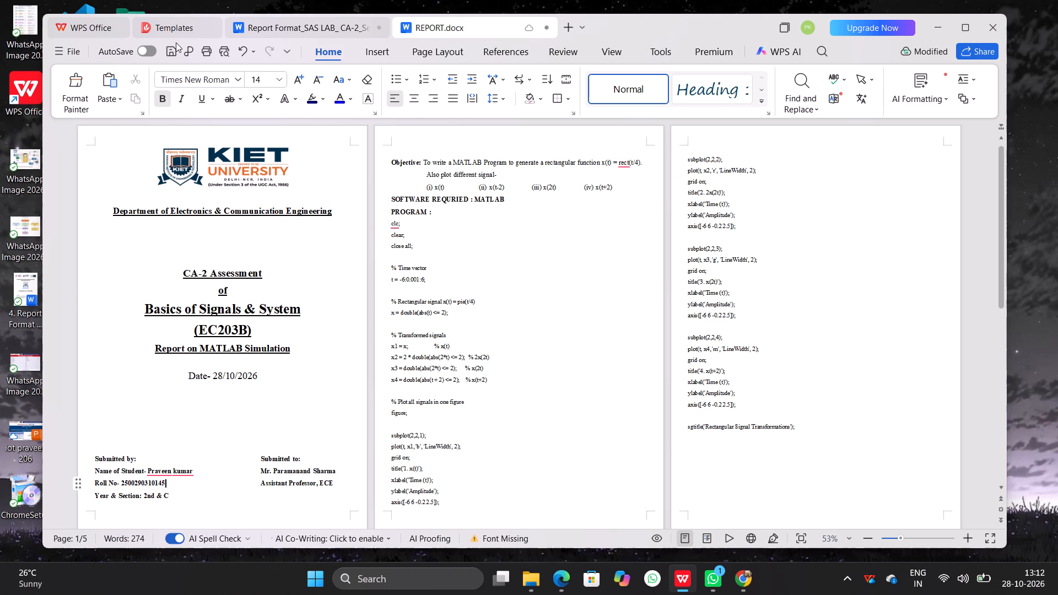
pyautogui.click(171, 48)
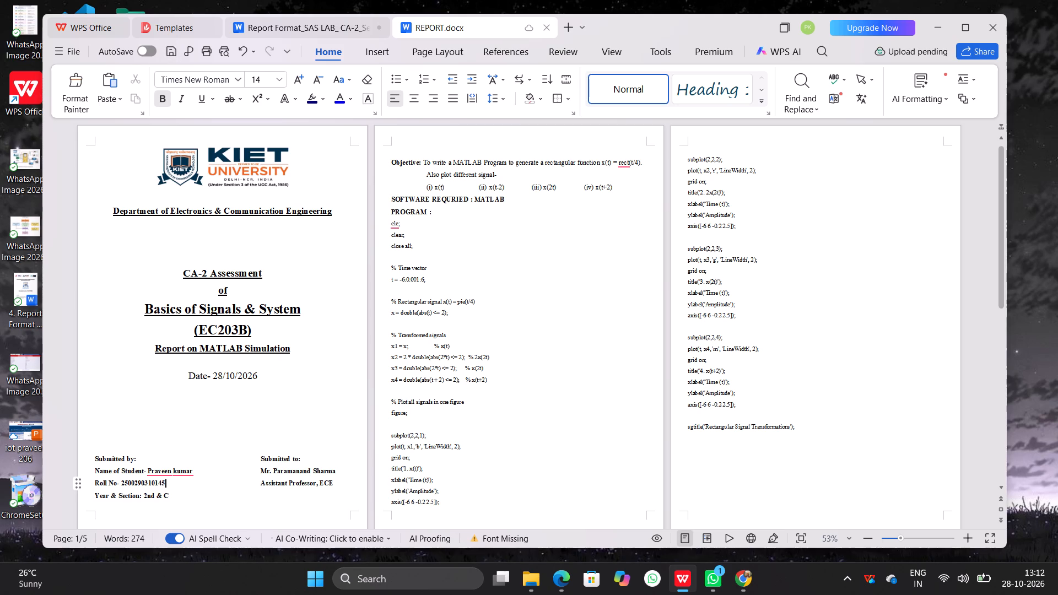
# Change the Year & Section entry on the cover page to "2 and C".
pyautogui.click(164, 494)
pyautogui.press('BackSpace')
pyautogui.press('BackSpace')
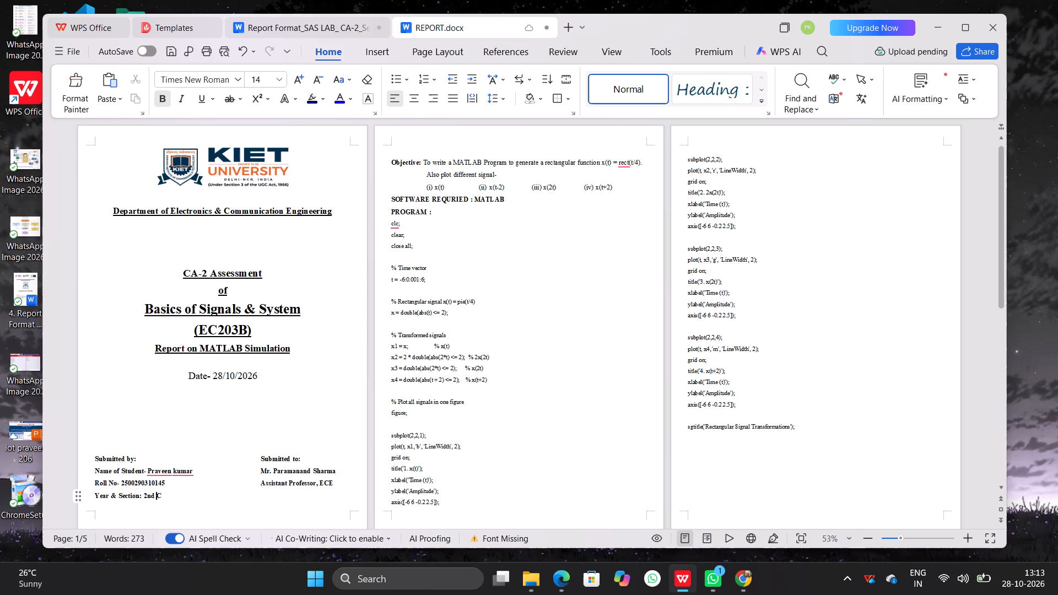
pyautogui.press('BackSpace')
pyautogui.press('BackSpace')
pyautogui.press('BackSpace')
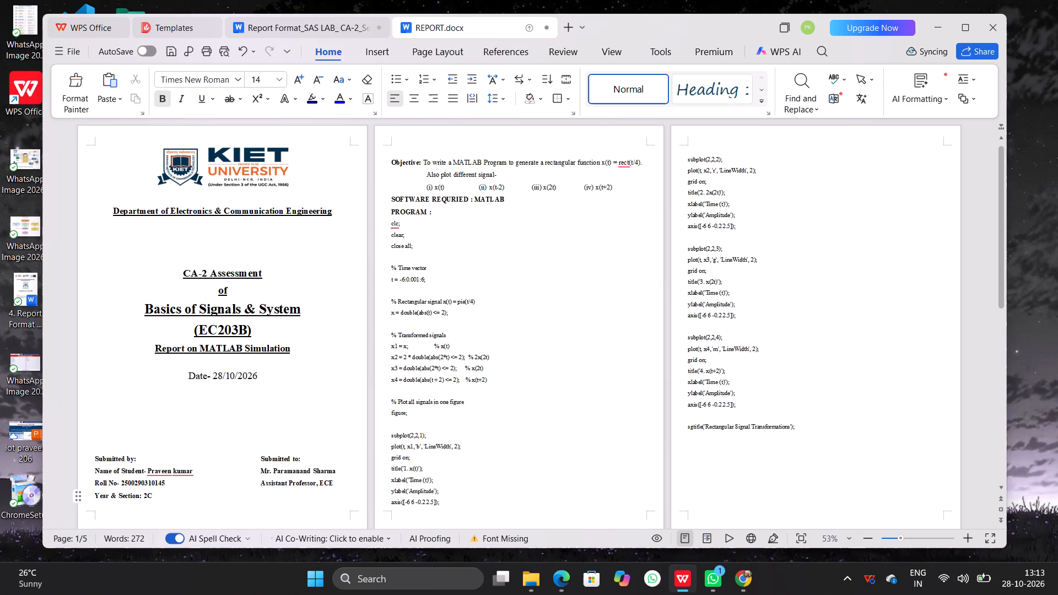
pyautogui.write('and')
pyautogui.press('space')
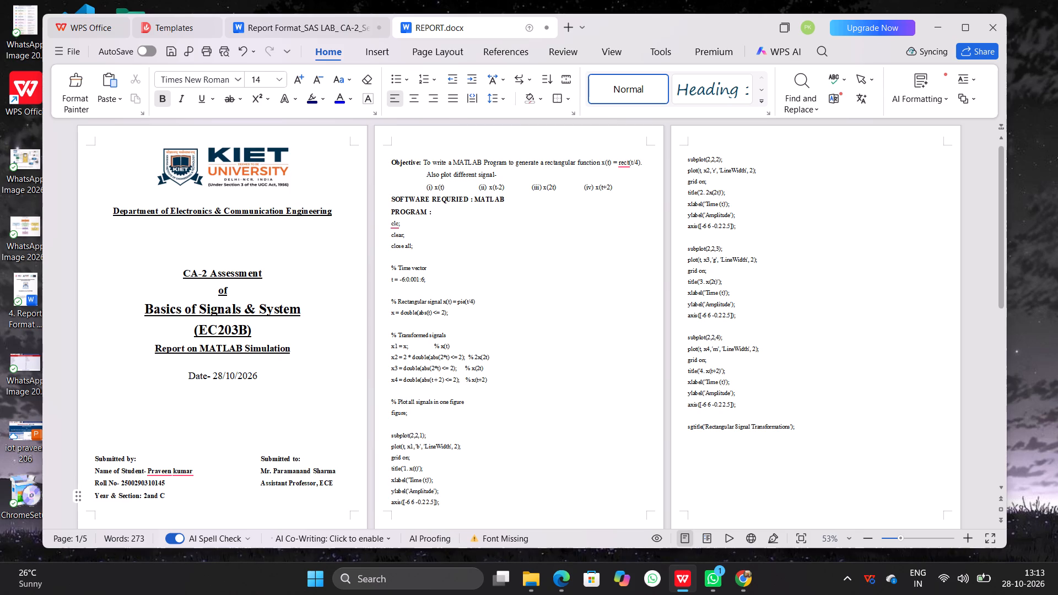
pyautogui.click(147, 496)
pyautogui.press('space')
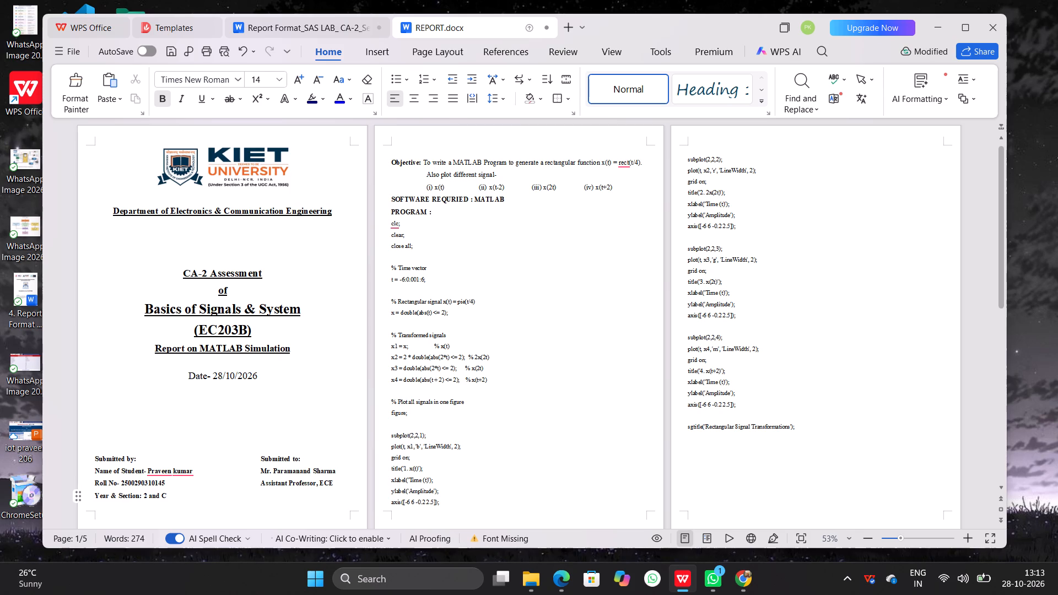
pyautogui.hscroll(1, 255, 396)
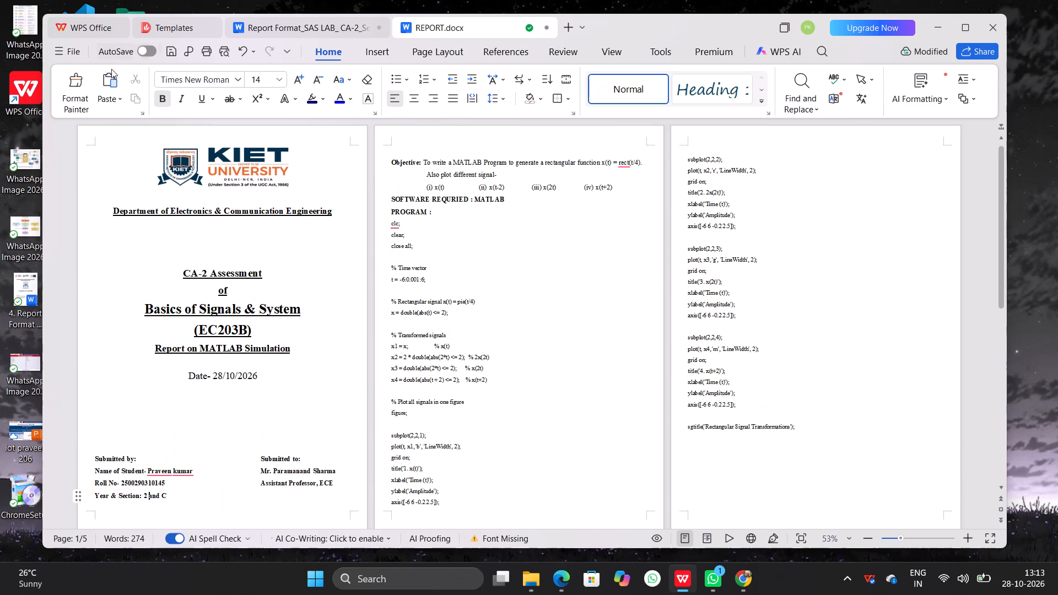
# Paste the copied MATLAB code after the 2 in the Year & Section line and save the report.
pyautogui.click(108, 91)
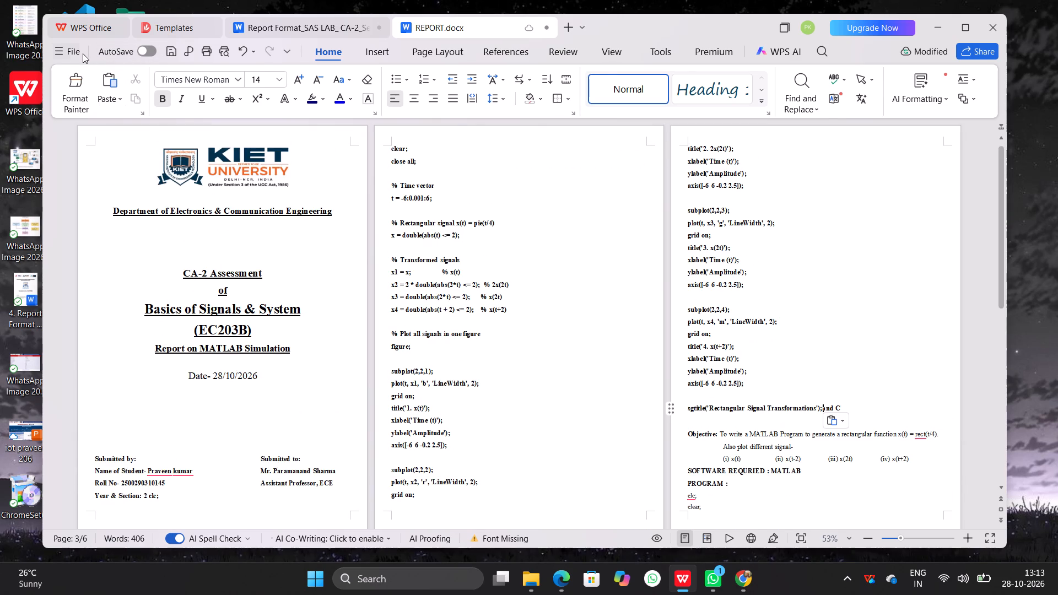
pyautogui.click(67, 53)
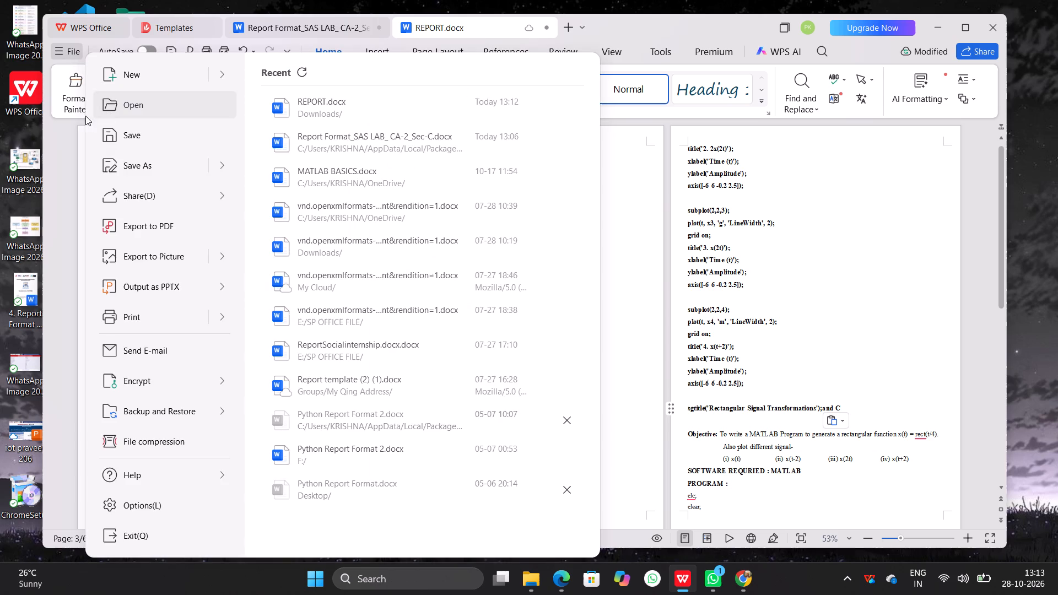
pyautogui.click(110, 145)
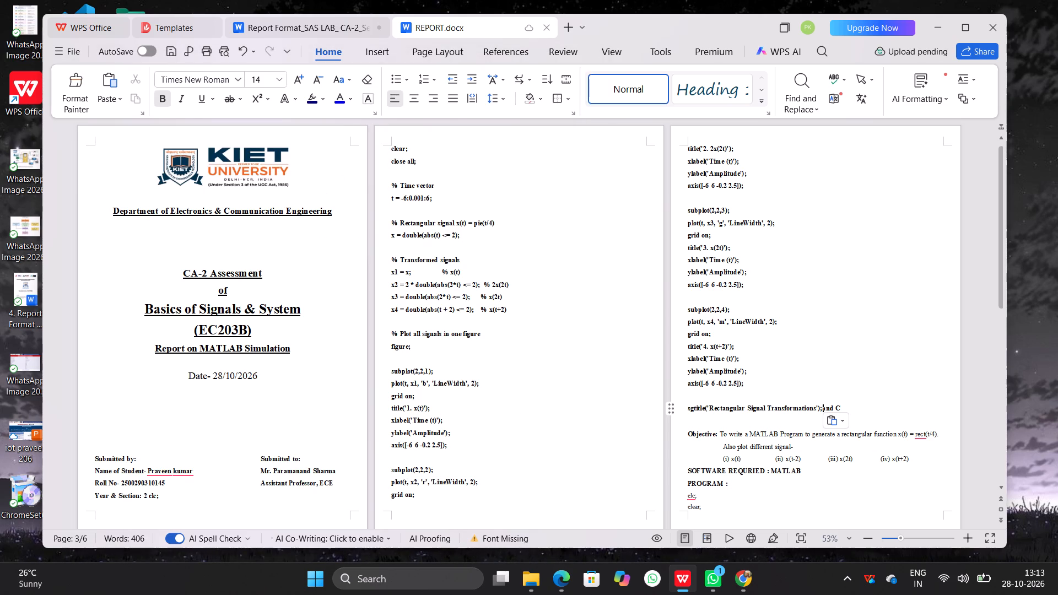
# Export REPORT.docx pages 1 to 6 as a standard-quality PDF to the source folder.
pyautogui.scroll(-9, 465, 223)
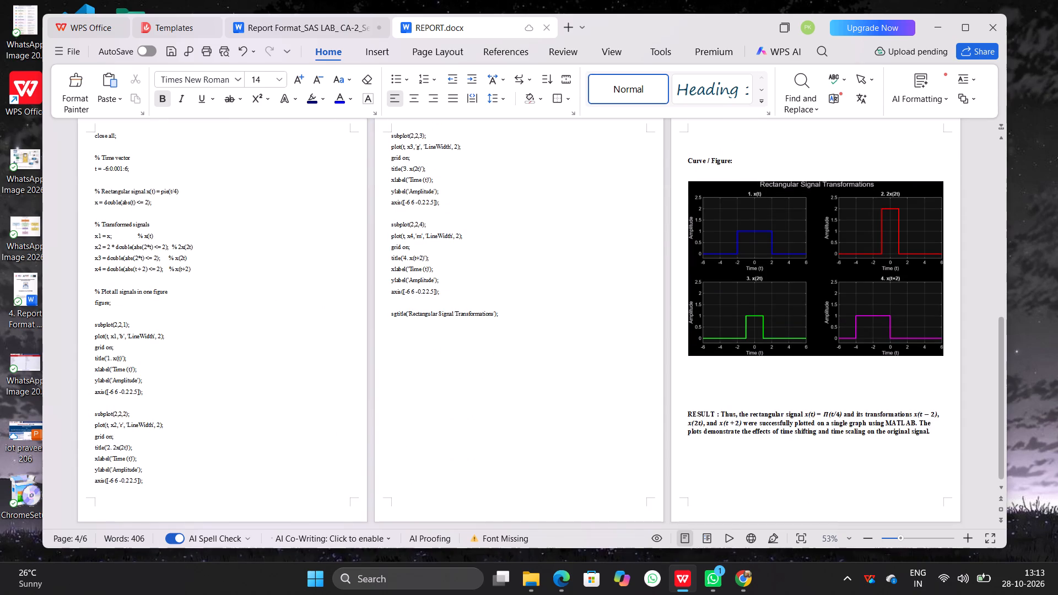
pyautogui.scroll(6, 465, 223)
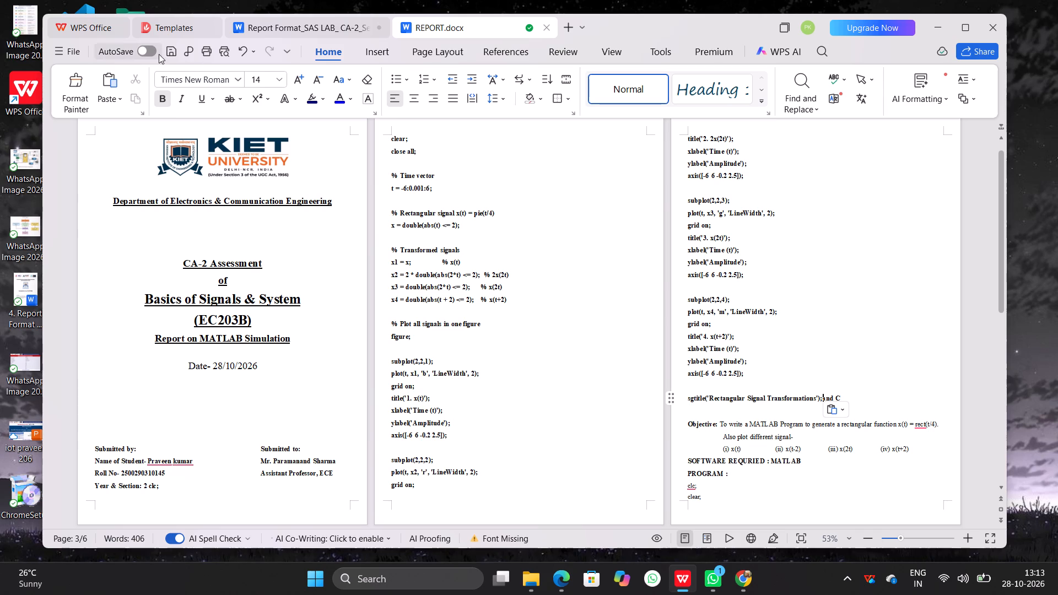
pyautogui.click(962, 53)
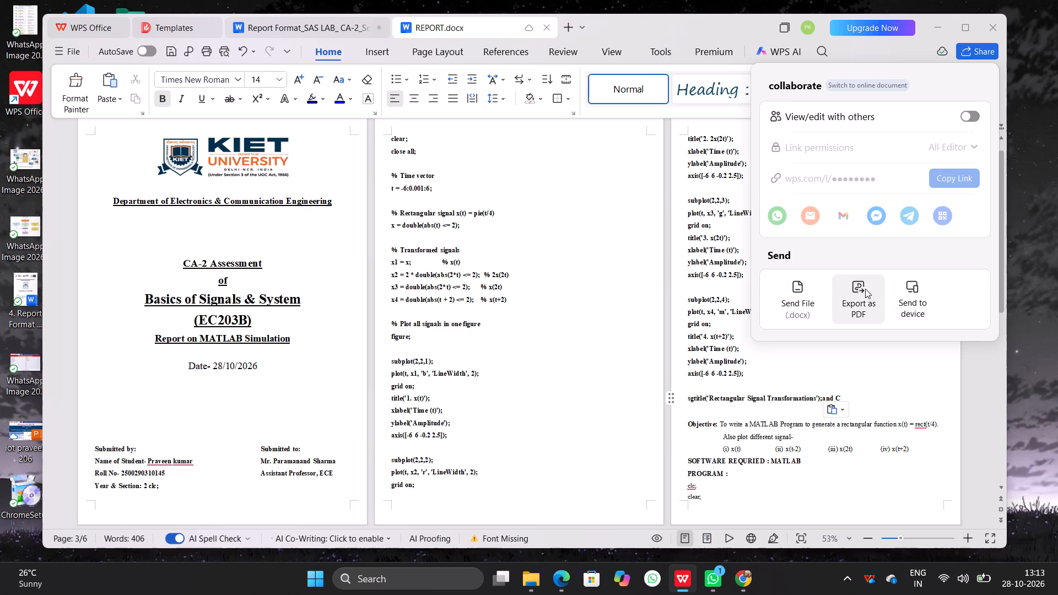
pyautogui.click(848, 295)
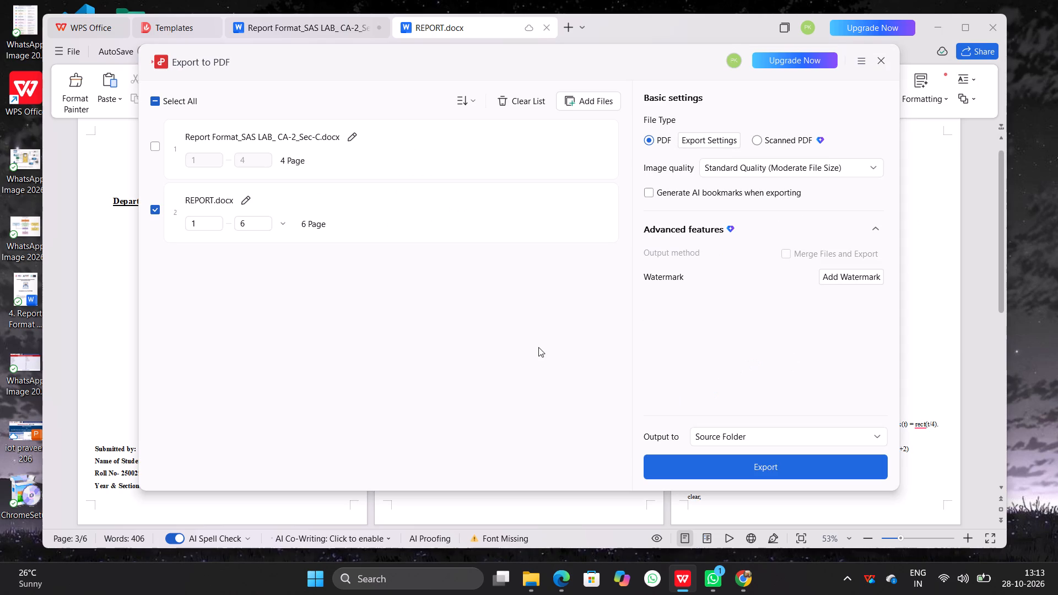
pyautogui.click(744, 432)
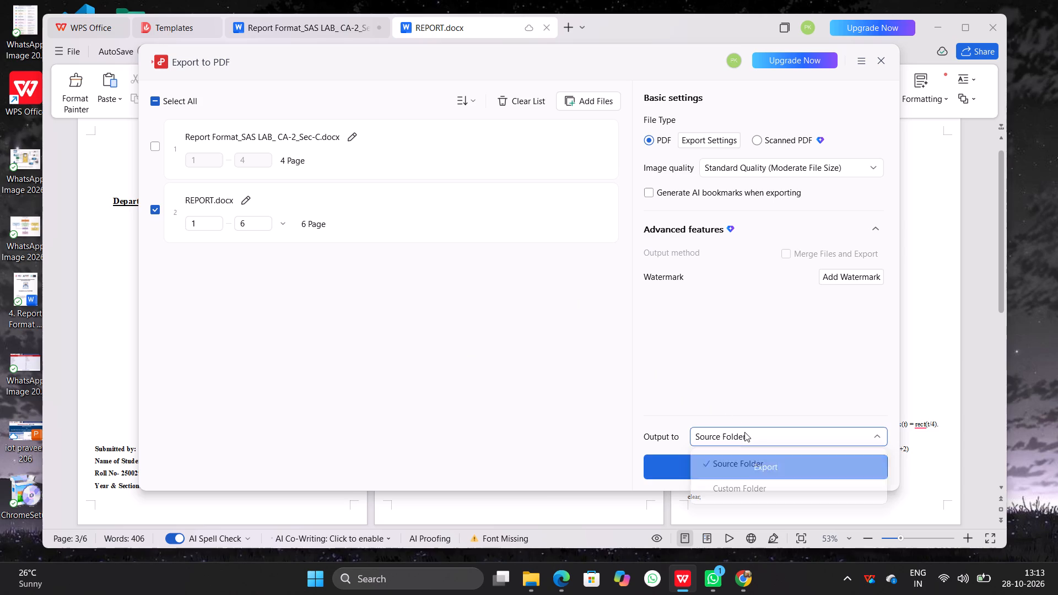
pyautogui.click(753, 442)
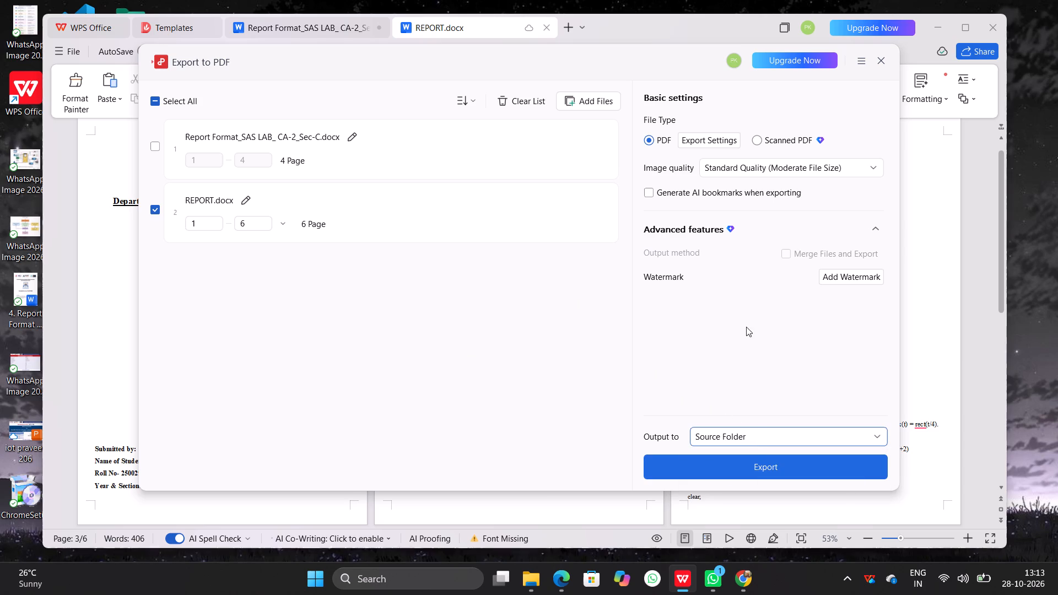
pyautogui.click(724, 466)
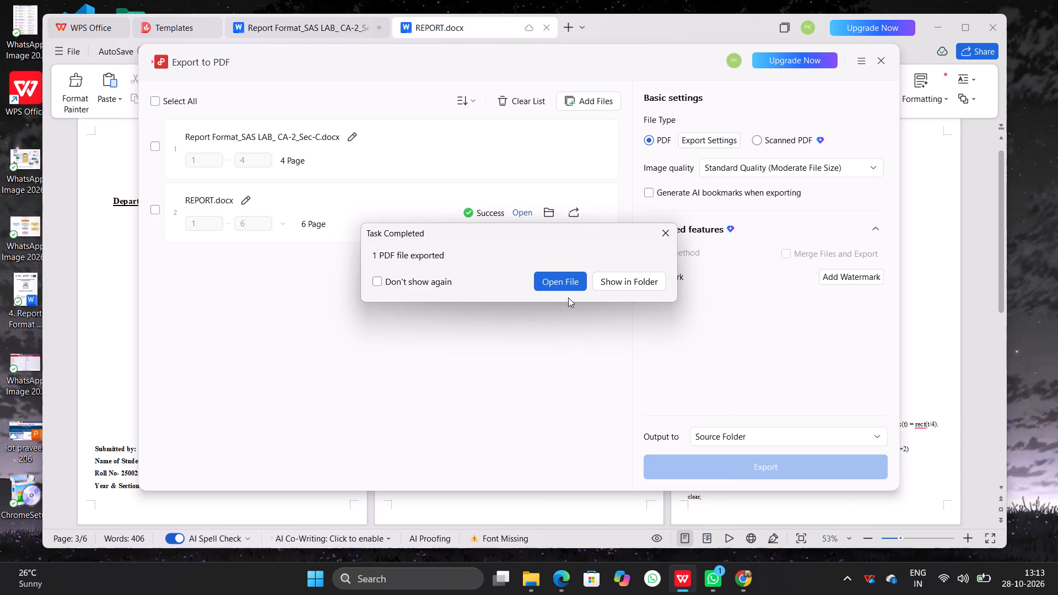
# Show the exported REPORT PDF in its Downloads folder and share it using WhatsApp.
pyautogui.moveTo(503, 324); pyautogui.dragTo(560, 260)
pyautogui.moveTo(560, 260); pyautogui.dragTo(614, 284)
pyautogui.click(614, 284)
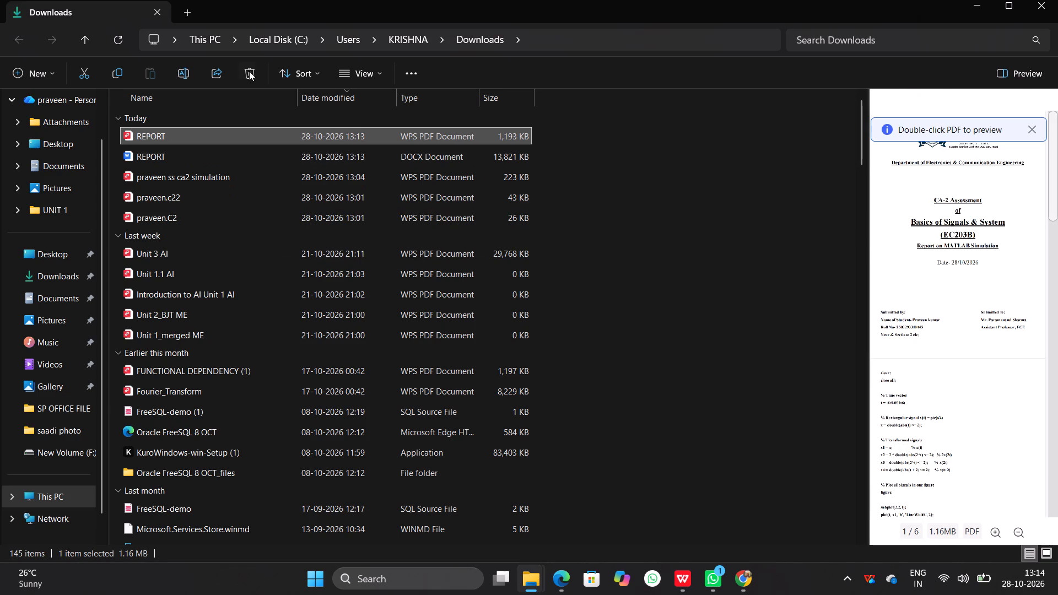
pyautogui.click(274, 135)
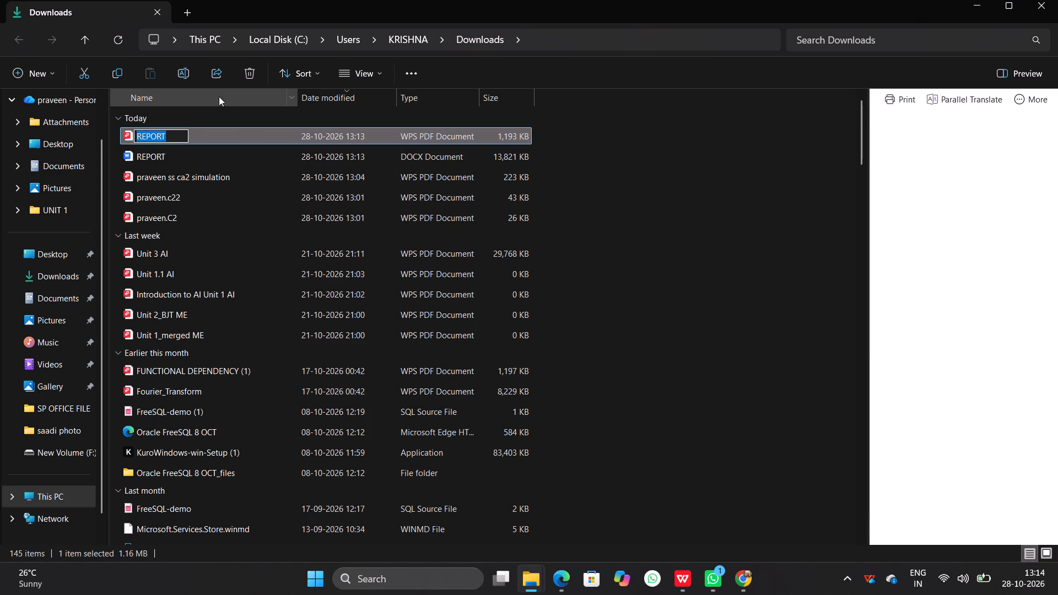
pyautogui.click(222, 76)
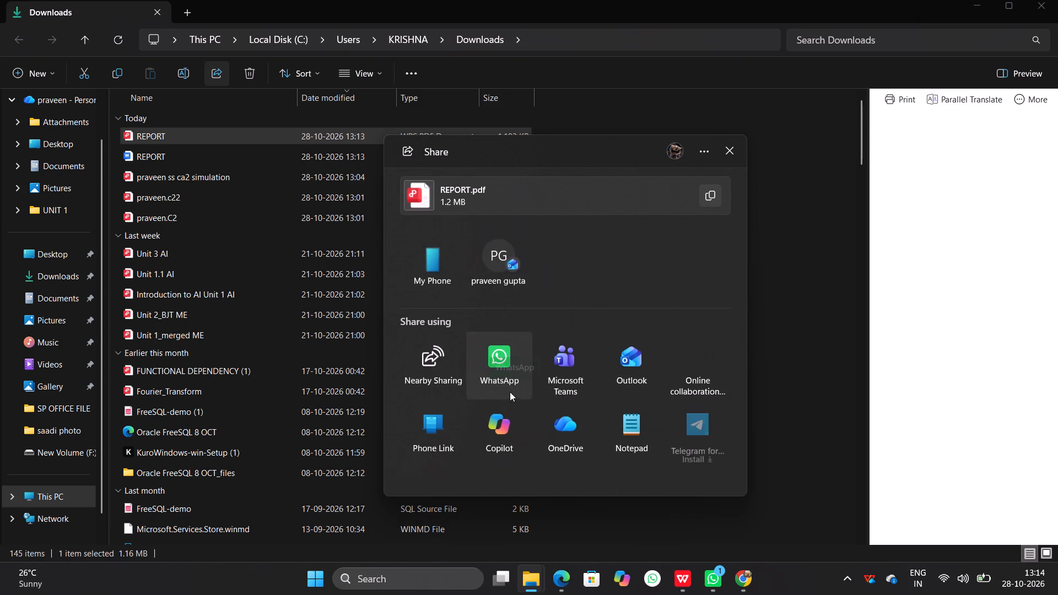
pyautogui.click(505, 390)
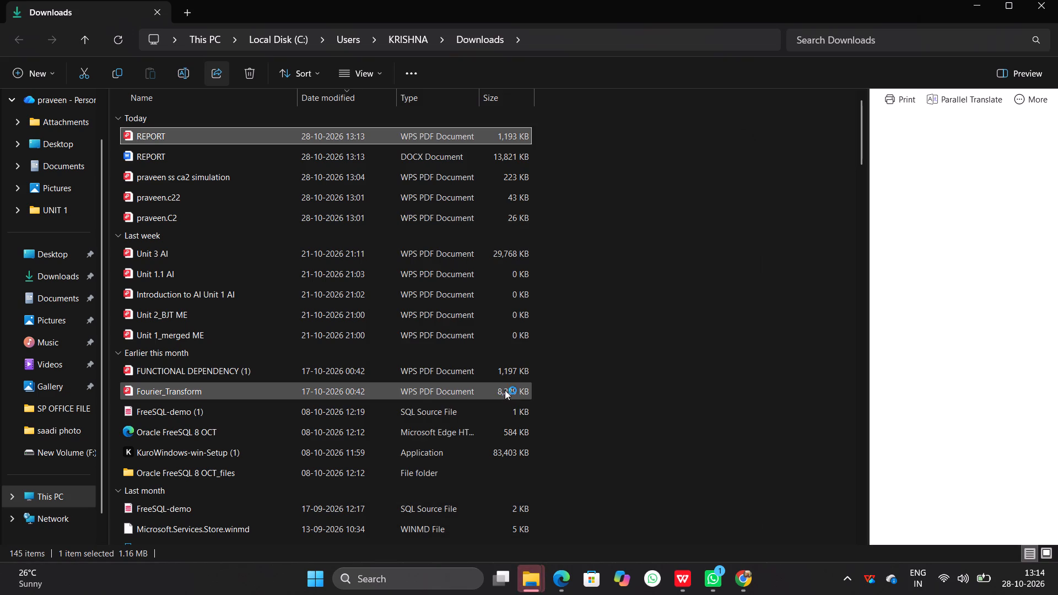
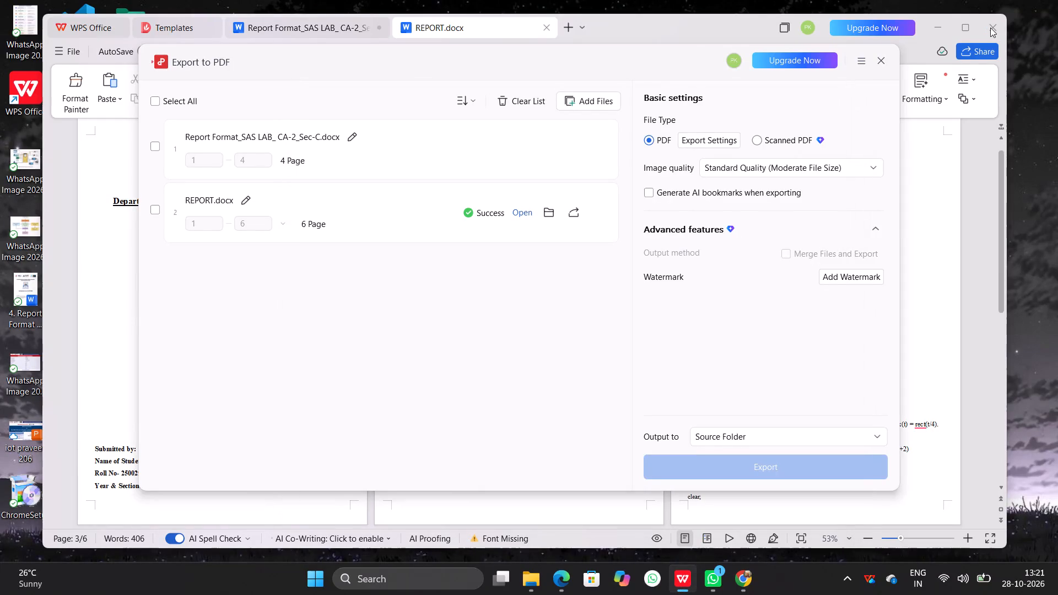
# Close the Export to PDF window and try to close the WPS Office window with the open documents.
pyautogui.moveTo(990, 28); pyautogui.dragTo(879, 61)
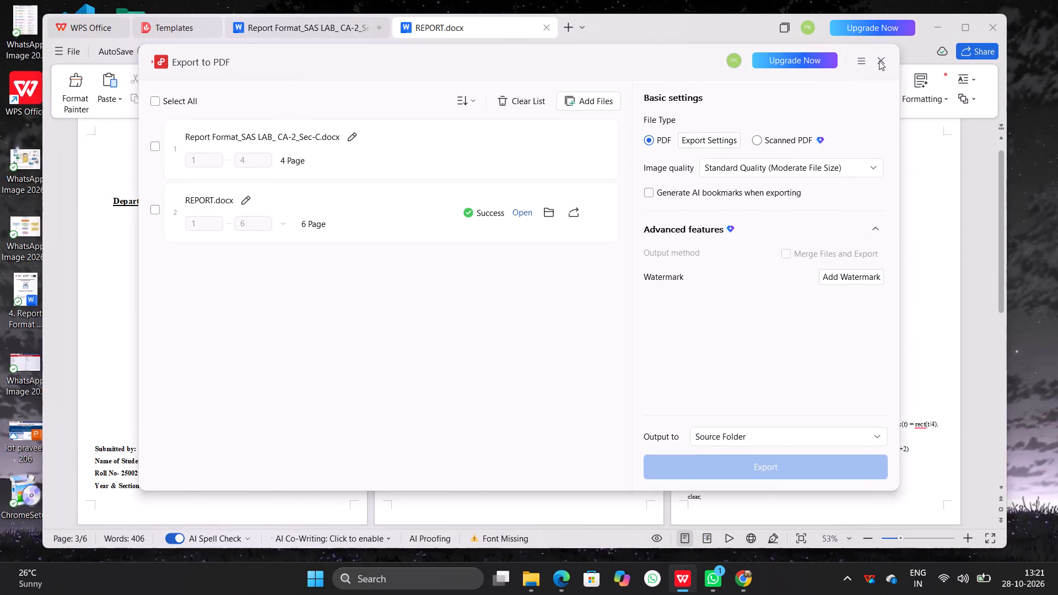
pyautogui.doubleClick(879, 61)
pyautogui.moveTo(879, 61); pyautogui.dragTo(990, 30)
pyautogui.tripleClick(990, 30)
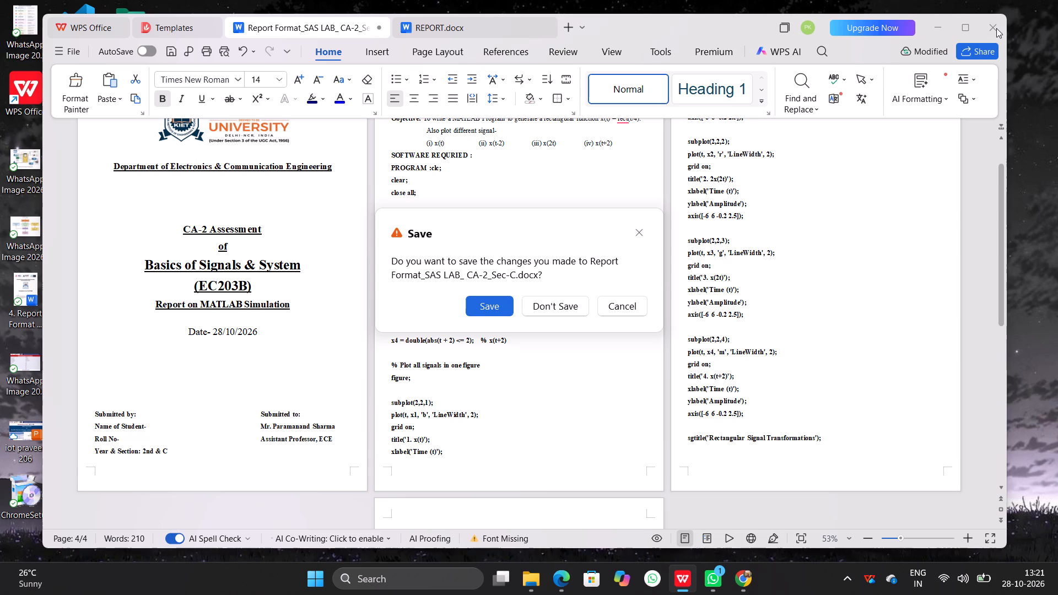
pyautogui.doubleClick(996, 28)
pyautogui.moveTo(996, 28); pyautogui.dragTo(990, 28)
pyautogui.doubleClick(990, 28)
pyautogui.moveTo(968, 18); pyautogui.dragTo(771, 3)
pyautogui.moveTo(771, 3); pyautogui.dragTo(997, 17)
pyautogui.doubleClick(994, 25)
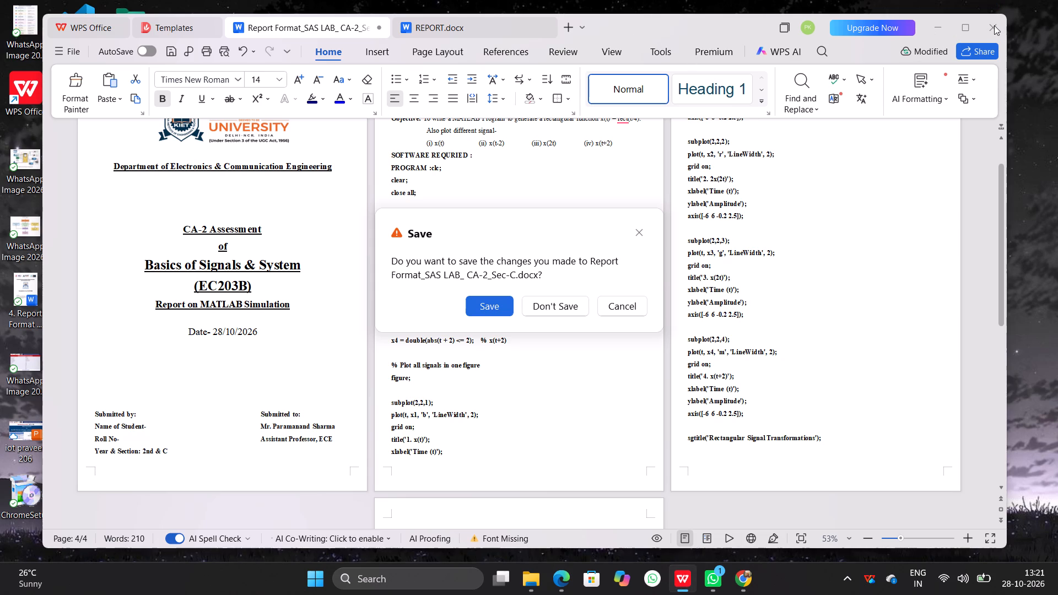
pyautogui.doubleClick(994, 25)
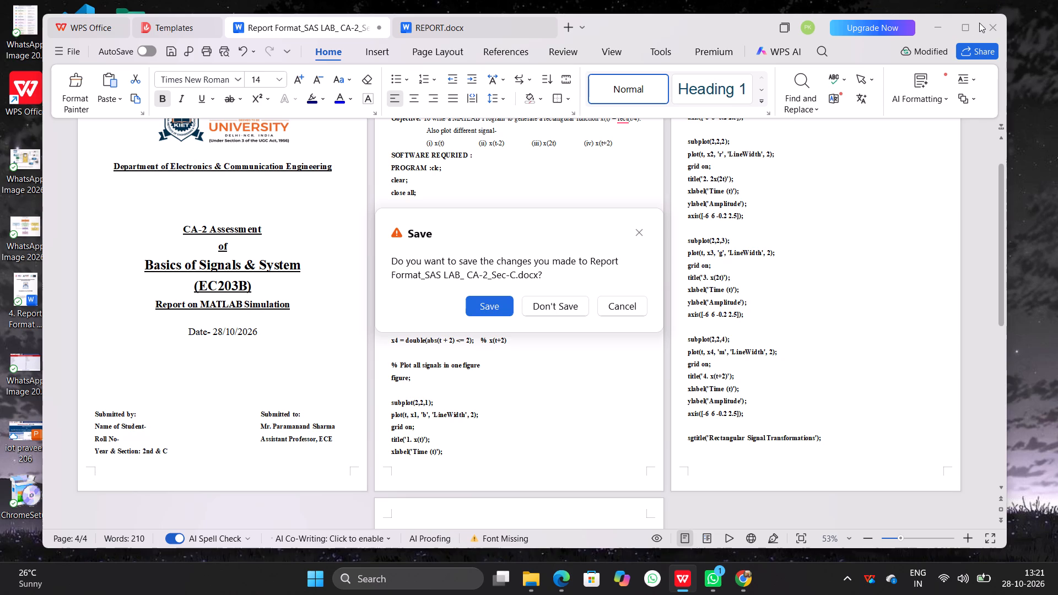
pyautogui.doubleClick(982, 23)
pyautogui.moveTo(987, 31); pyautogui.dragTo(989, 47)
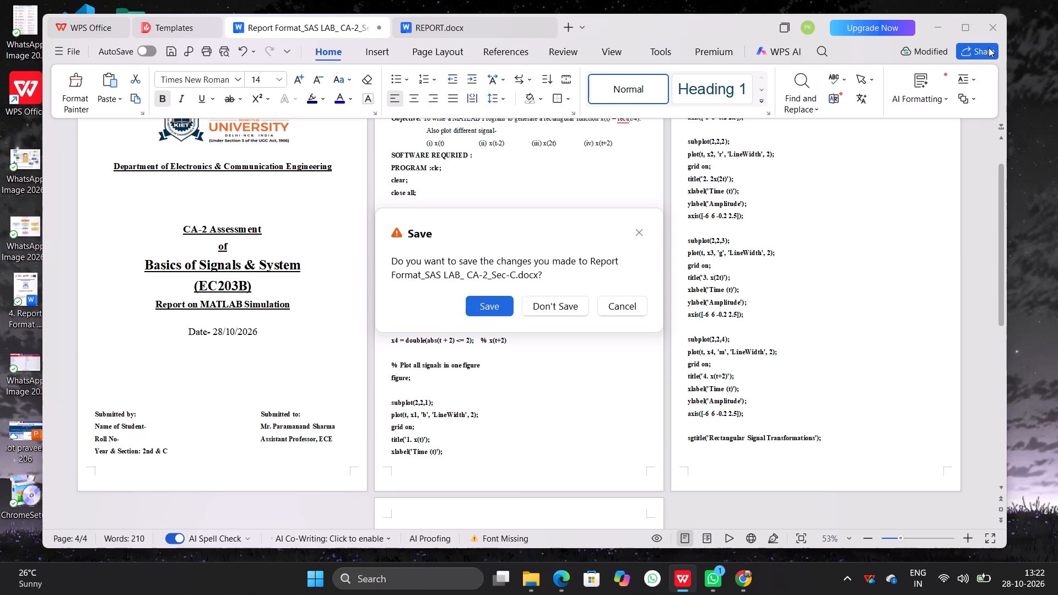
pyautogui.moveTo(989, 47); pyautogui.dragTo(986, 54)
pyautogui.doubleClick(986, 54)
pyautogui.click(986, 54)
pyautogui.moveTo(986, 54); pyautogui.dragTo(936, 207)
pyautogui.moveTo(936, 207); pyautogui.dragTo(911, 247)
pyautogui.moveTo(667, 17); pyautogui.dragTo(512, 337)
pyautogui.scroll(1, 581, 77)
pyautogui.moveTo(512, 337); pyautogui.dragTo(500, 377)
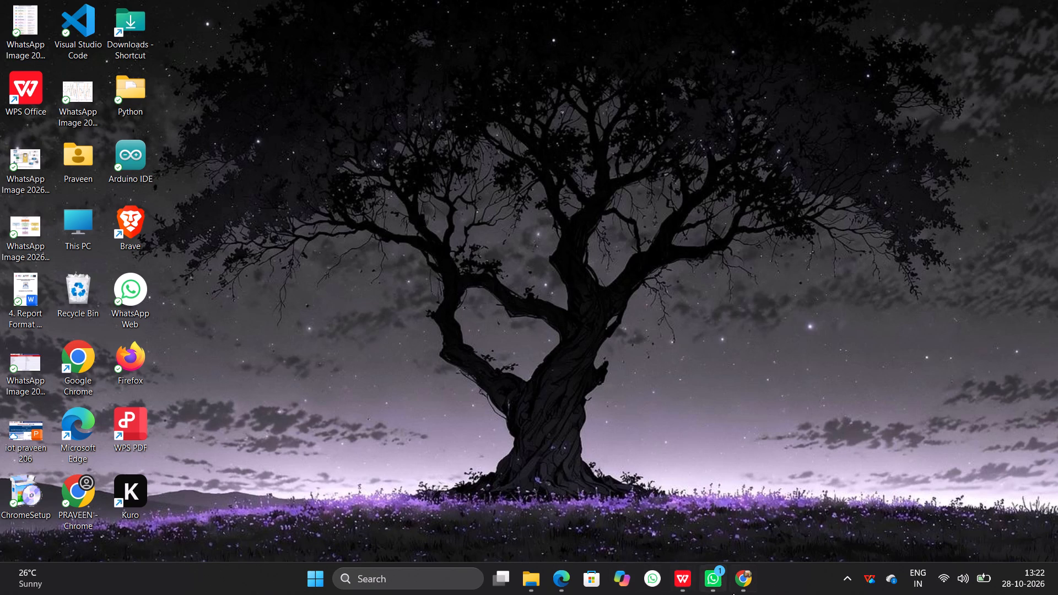
# Switch to Chrome and close its window with the MATLAB tabs, leaving the site without saving changes.
pyautogui.moveTo(803, 446); pyautogui.dragTo(802, 453)
pyautogui.click(802, 453)
pyautogui.moveTo(802, 453); pyautogui.dragTo(748, 581)
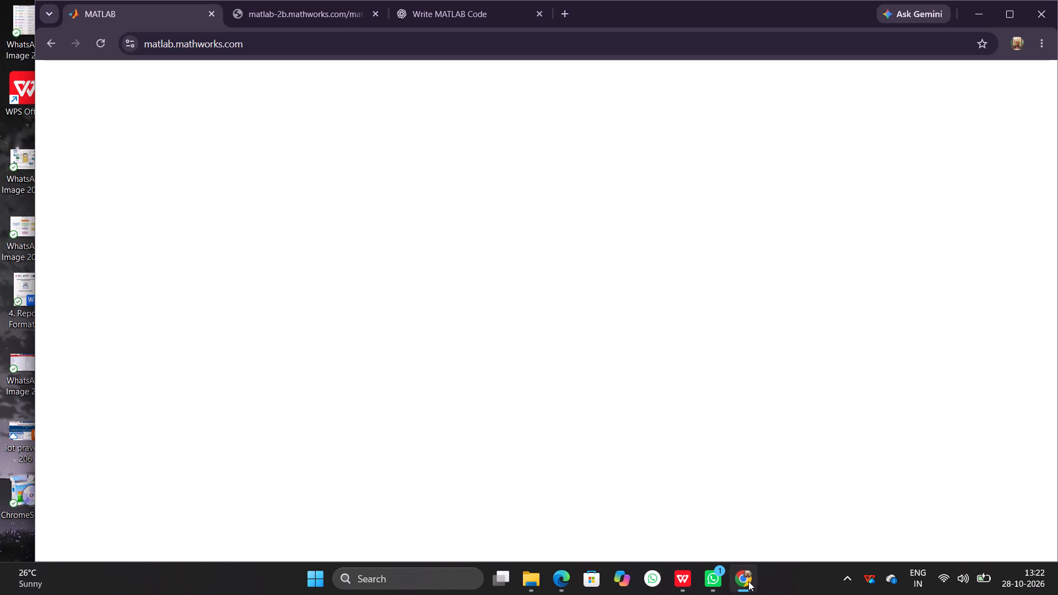
pyautogui.moveTo(748, 581); pyautogui.dragTo(750, 525)
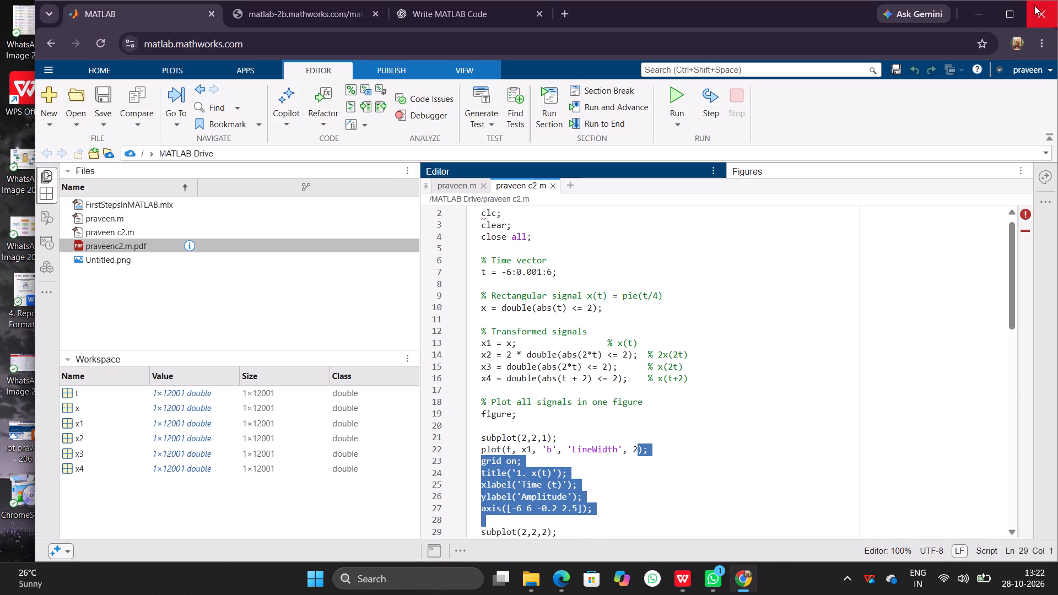
pyautogui.click(1048, 11)
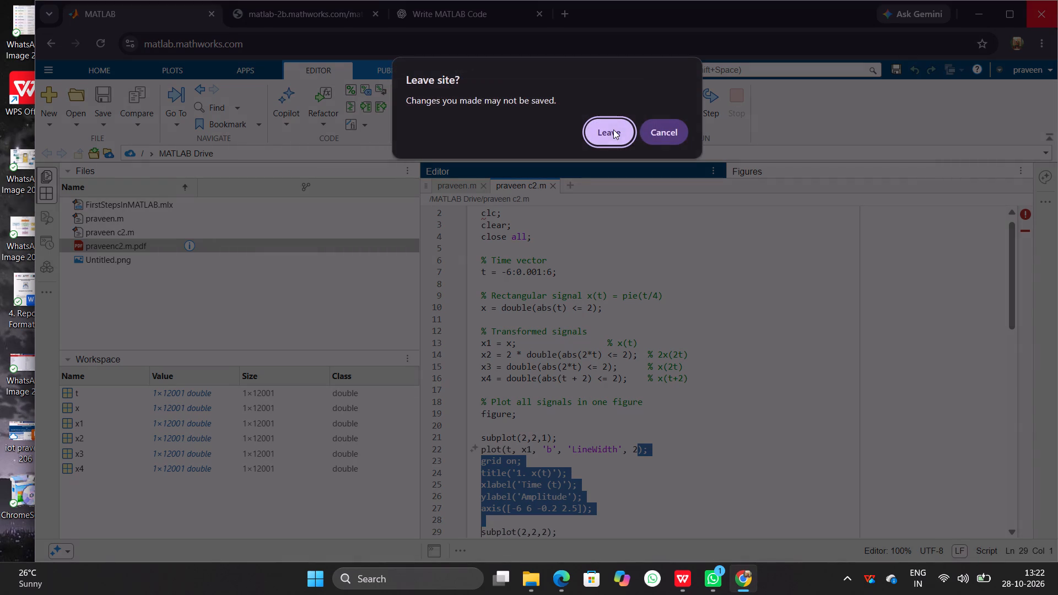
pyautogui.doubleClick(613, 129)
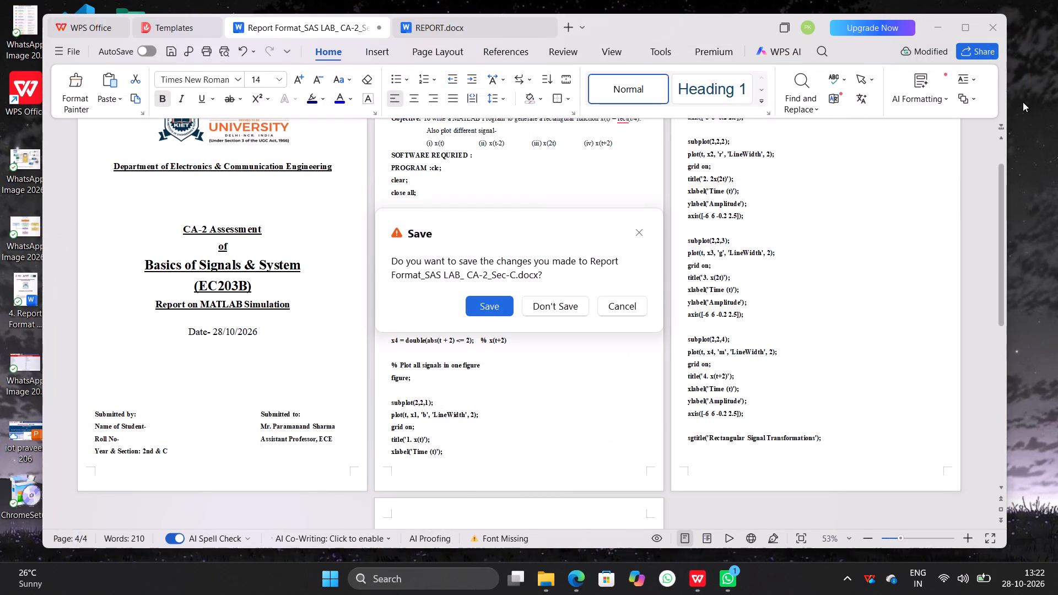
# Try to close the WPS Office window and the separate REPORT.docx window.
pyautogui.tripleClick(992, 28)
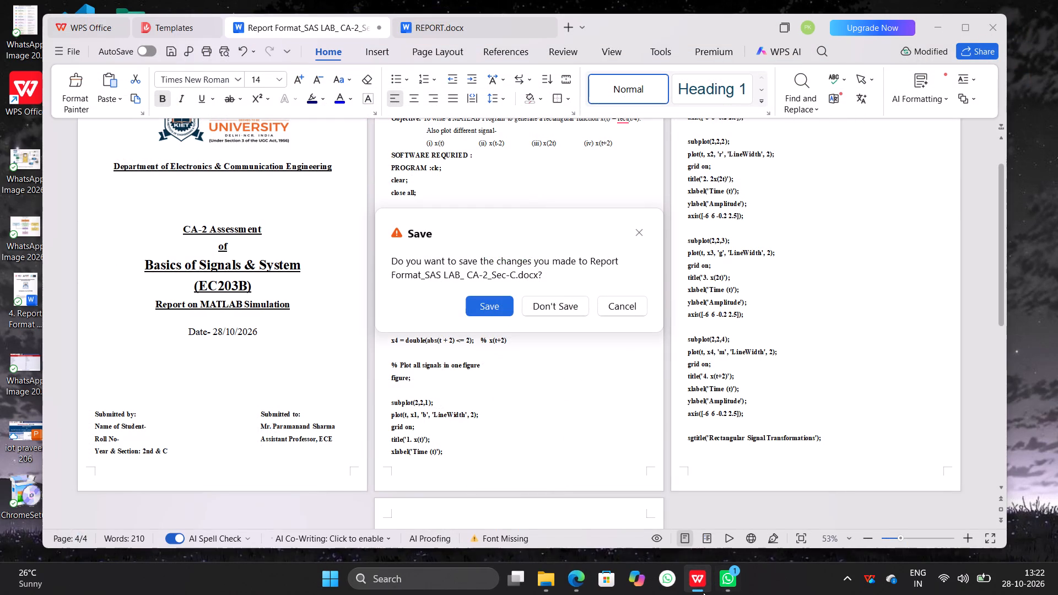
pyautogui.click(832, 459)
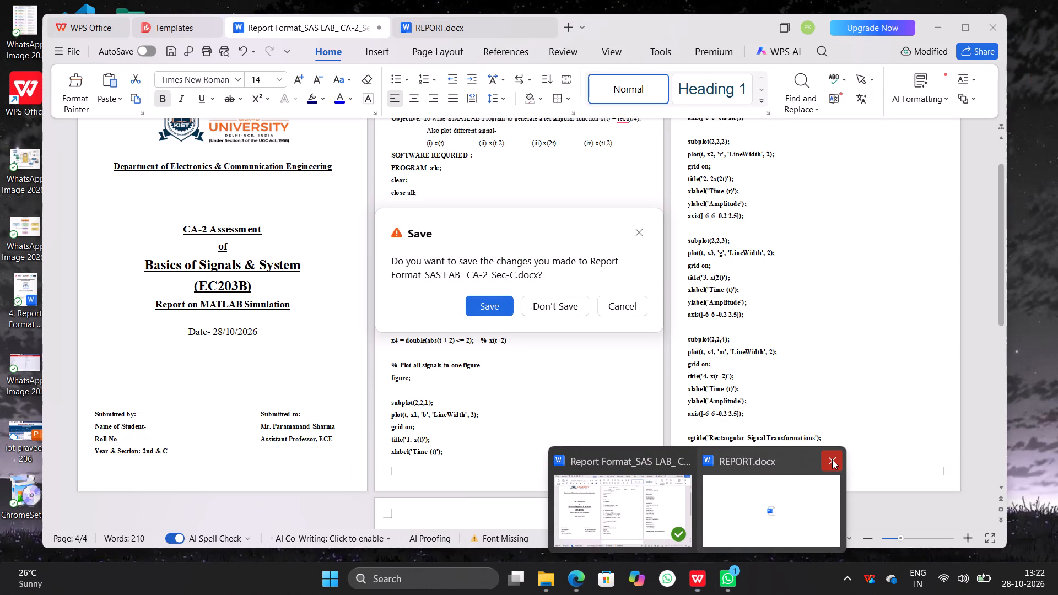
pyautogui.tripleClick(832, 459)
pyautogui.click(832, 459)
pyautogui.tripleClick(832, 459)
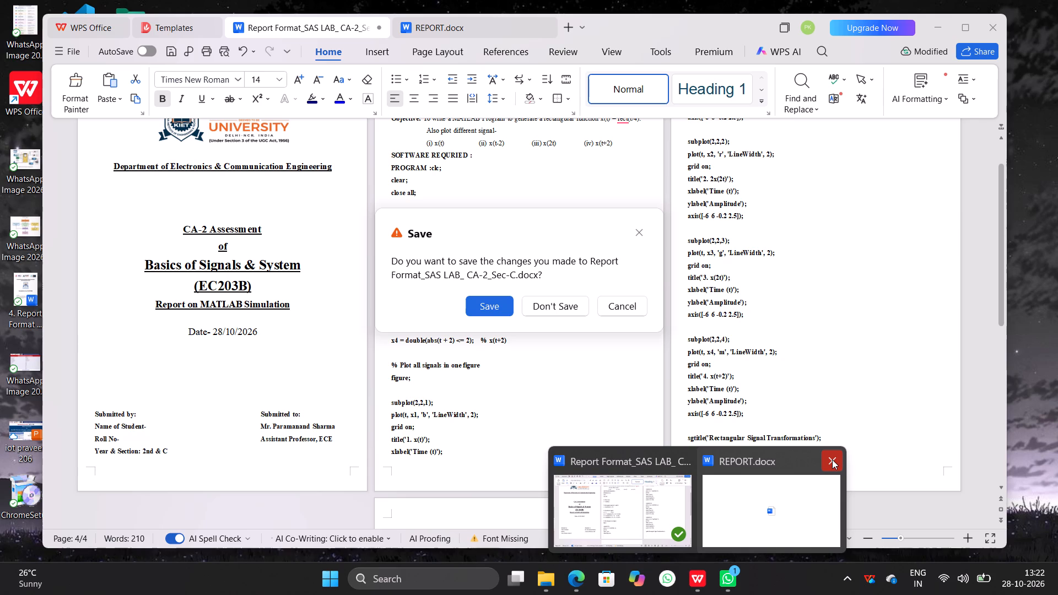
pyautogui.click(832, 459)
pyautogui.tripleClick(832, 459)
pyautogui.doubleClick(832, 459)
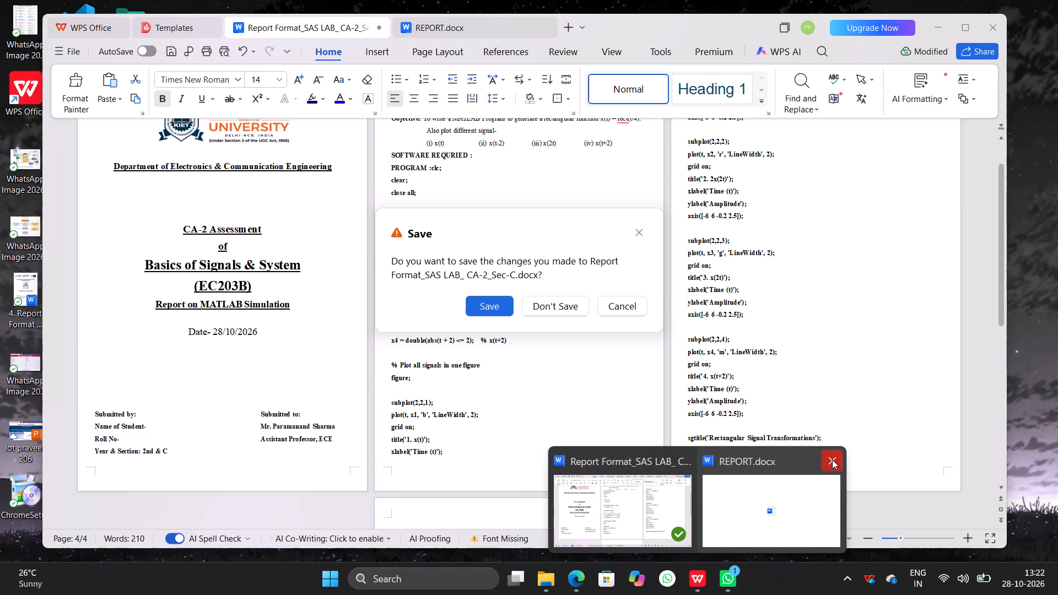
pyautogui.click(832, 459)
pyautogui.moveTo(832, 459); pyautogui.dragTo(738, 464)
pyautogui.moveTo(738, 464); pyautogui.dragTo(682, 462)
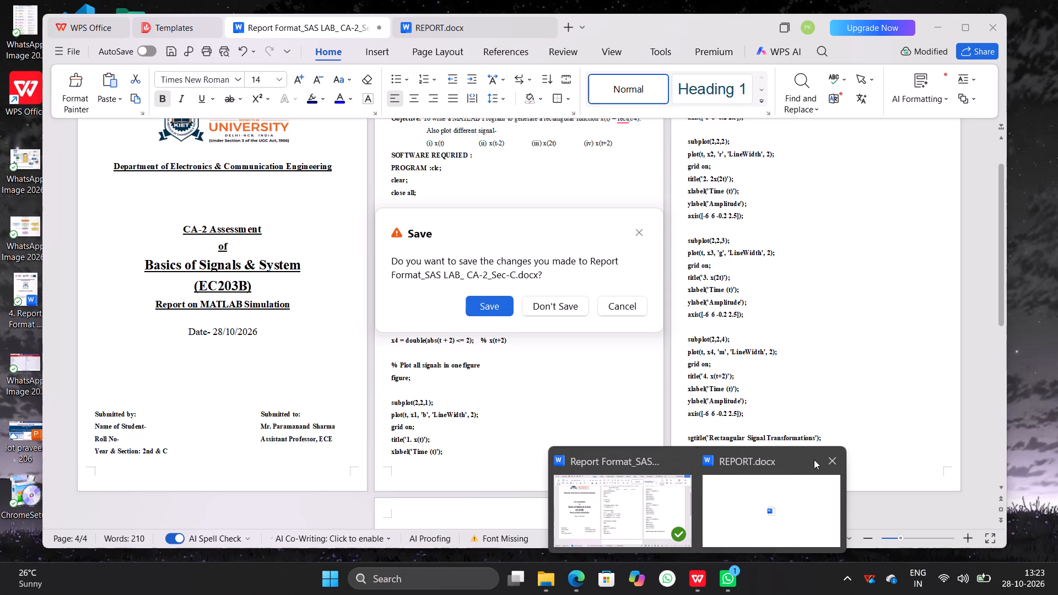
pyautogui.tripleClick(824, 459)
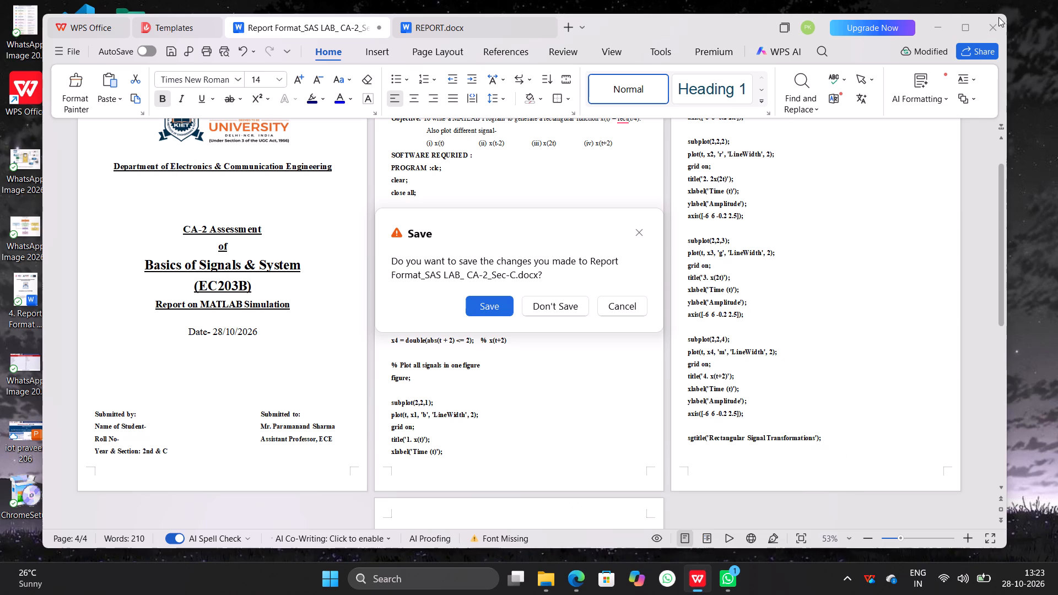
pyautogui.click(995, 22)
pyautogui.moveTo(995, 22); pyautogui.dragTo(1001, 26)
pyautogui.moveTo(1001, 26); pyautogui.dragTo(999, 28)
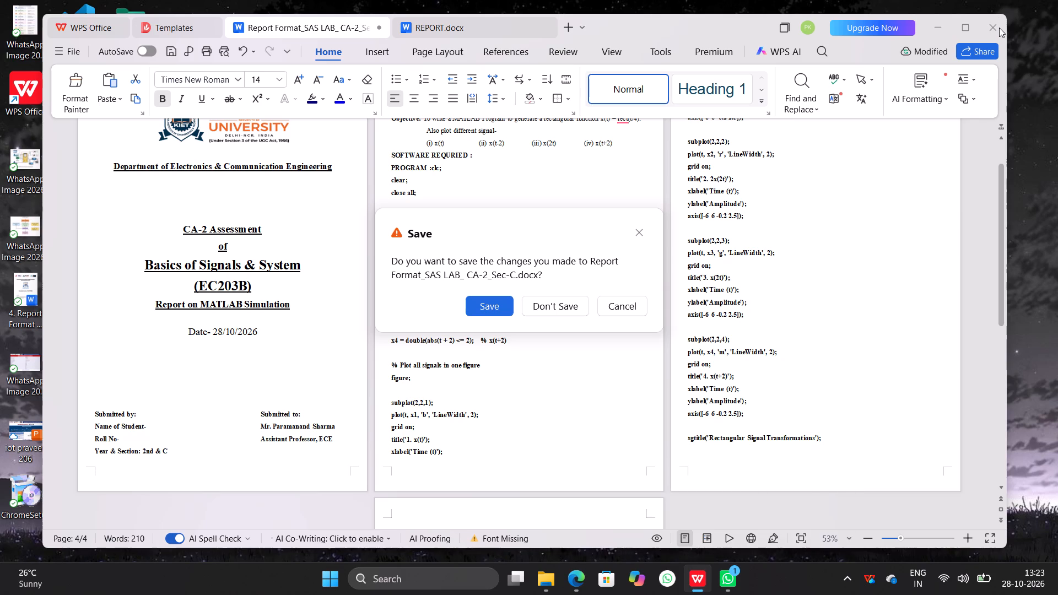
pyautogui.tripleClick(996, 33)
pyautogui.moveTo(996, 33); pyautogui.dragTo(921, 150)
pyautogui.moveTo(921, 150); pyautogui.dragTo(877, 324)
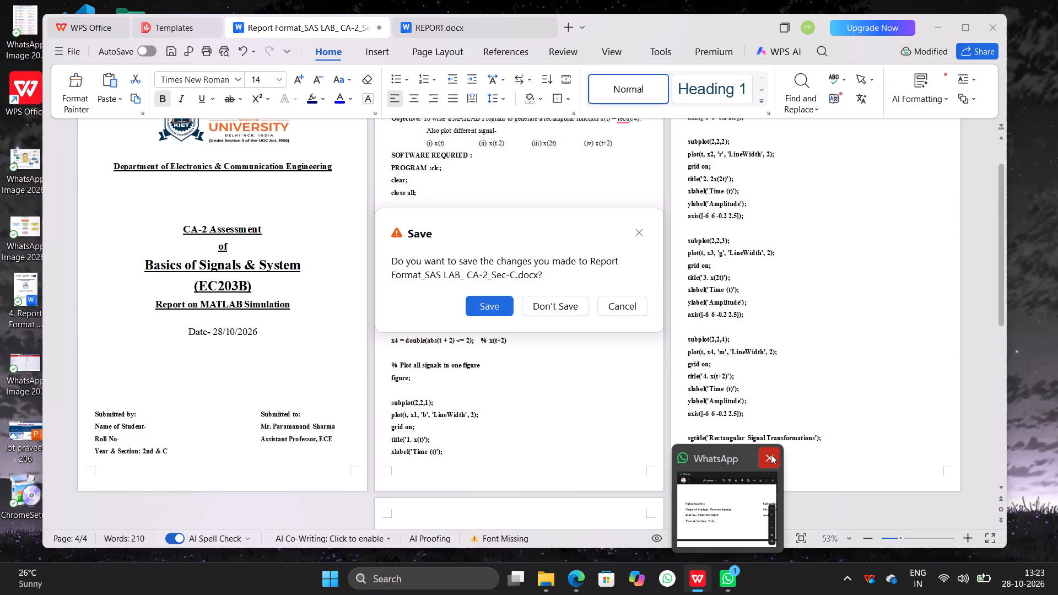
# Close the WhatsApp window.
pyautogui.tripleClick(771, 455)
pyautogui.click(771, 455)
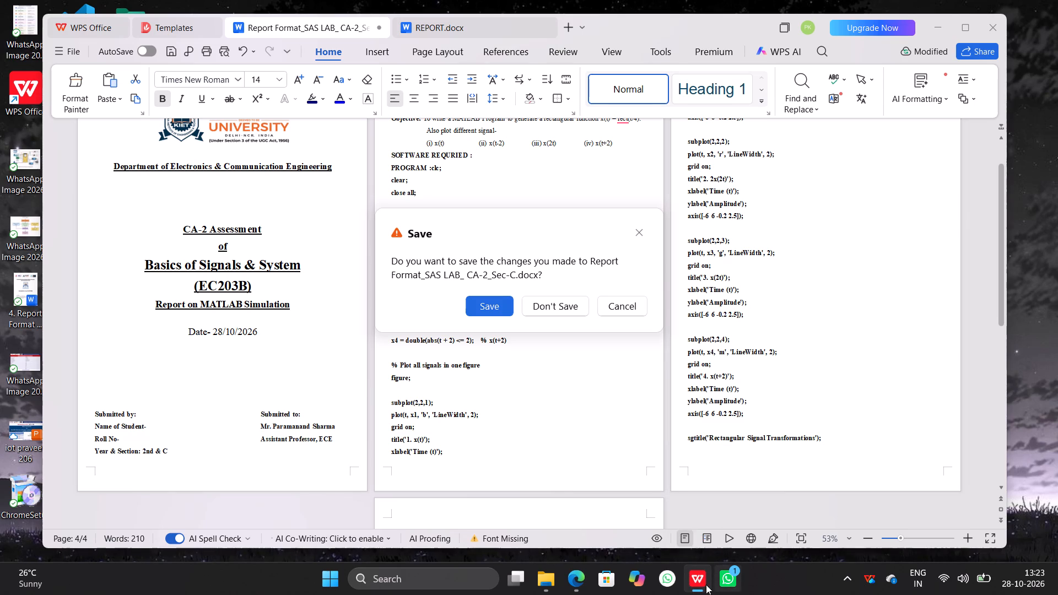
# Close the Report Format_SAS LAB_ CA-2_Sec-C.docx window in WPS Office without saving the changes.
pyautogui.click(695, 585)
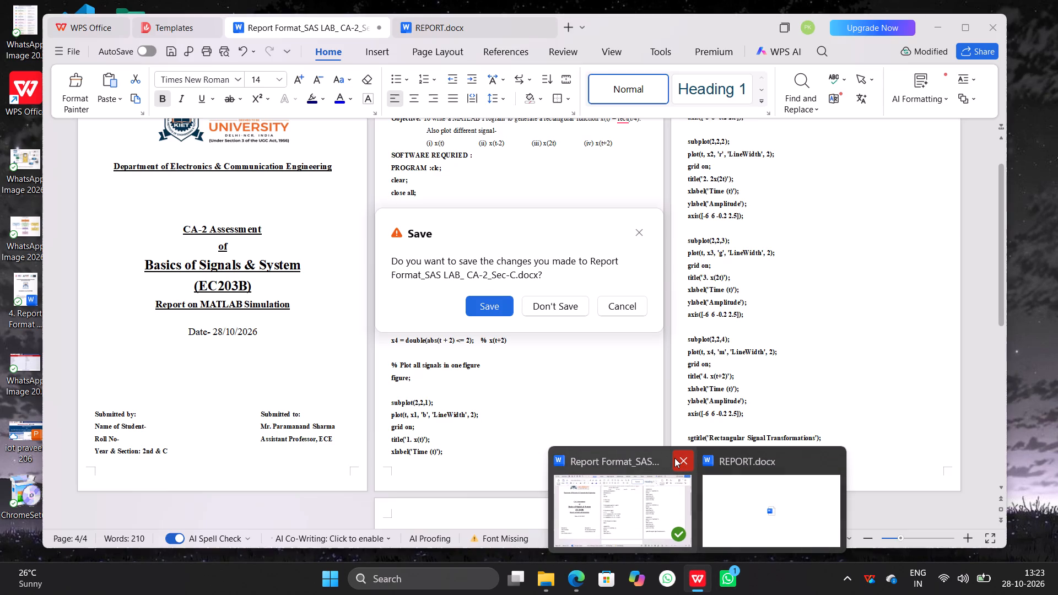
pyautogui.doubleClick(674, 458)
pyautogui.moveTo(674, 458); pyautogui.dragTo(541, 312)
pyautogui.click(541, 312)
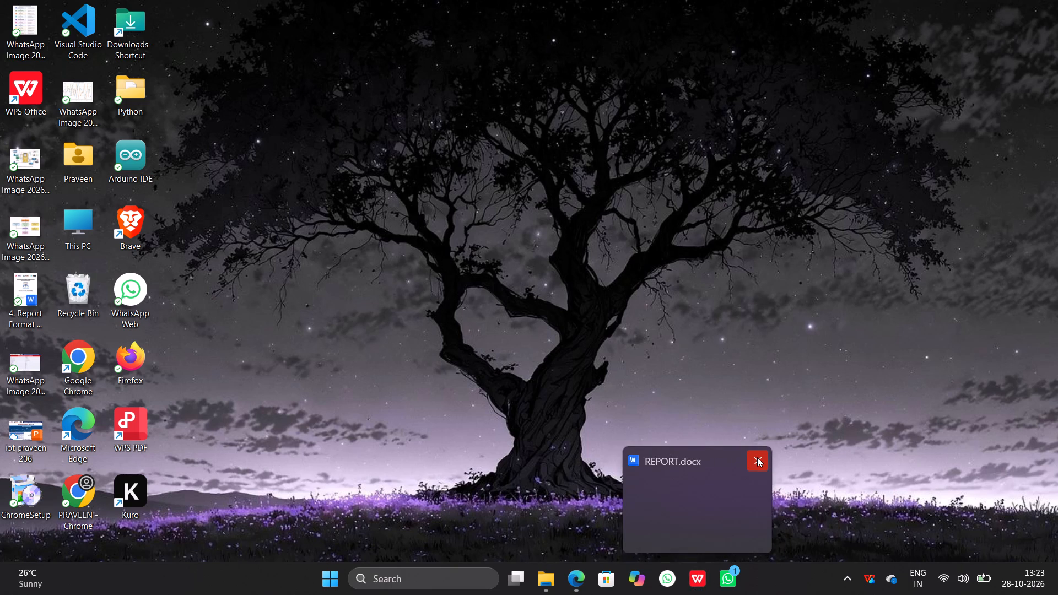
# Close the remaining REPORT.docx window.
pyautogui.tripleClick(757, 457)
pyautogui.tripleClick(757, 457)
pyautogui.click(757, 457)
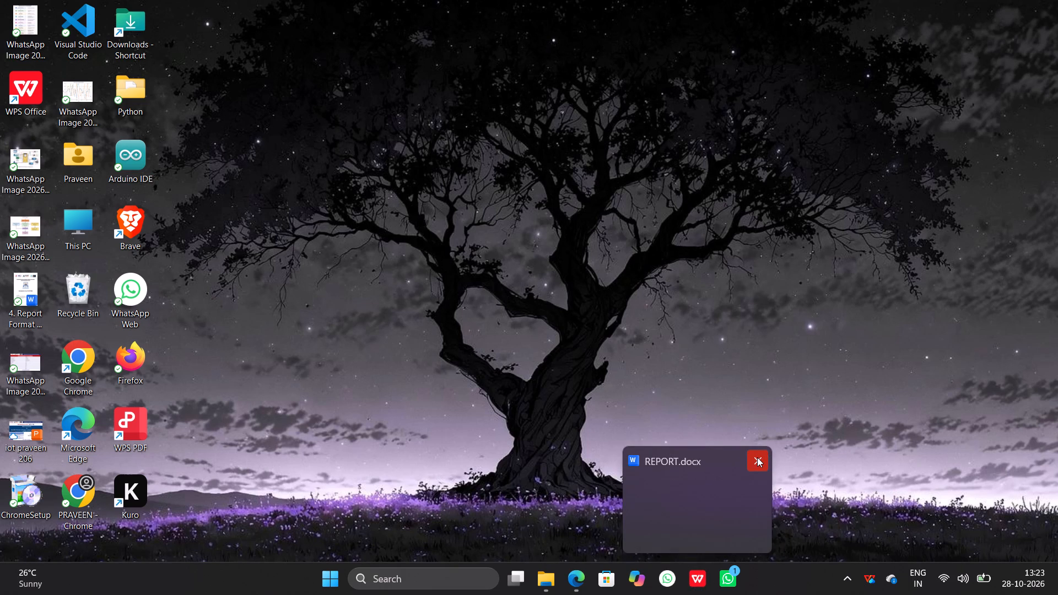
pyautogui.doubleClick(757, 457)
# Shut down the computer.
pyautogui.click(331, 582)
pyautogui.click(619, 519)
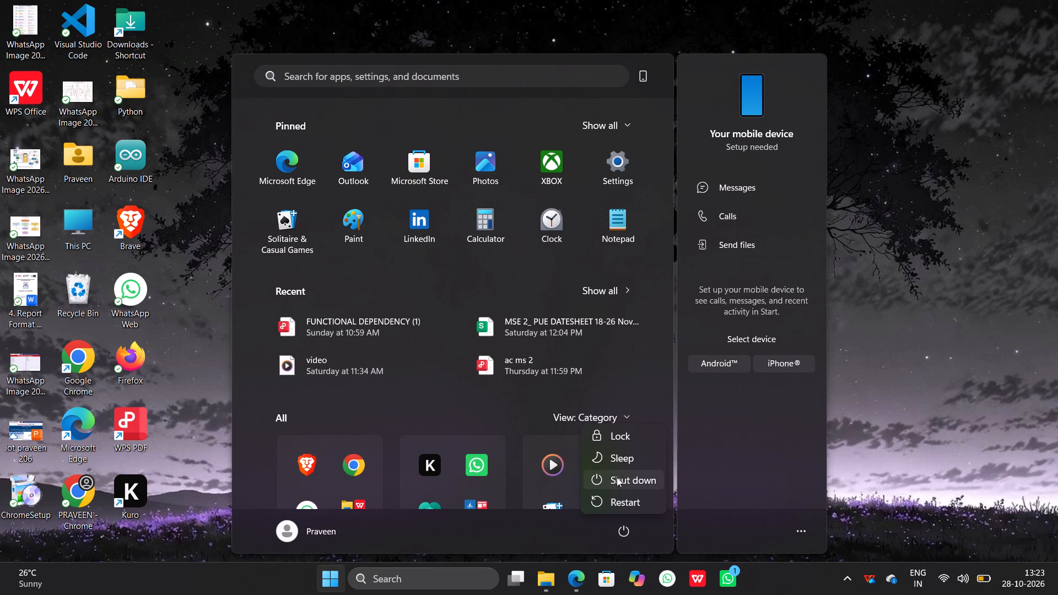
pyautogui.click(617, 478)
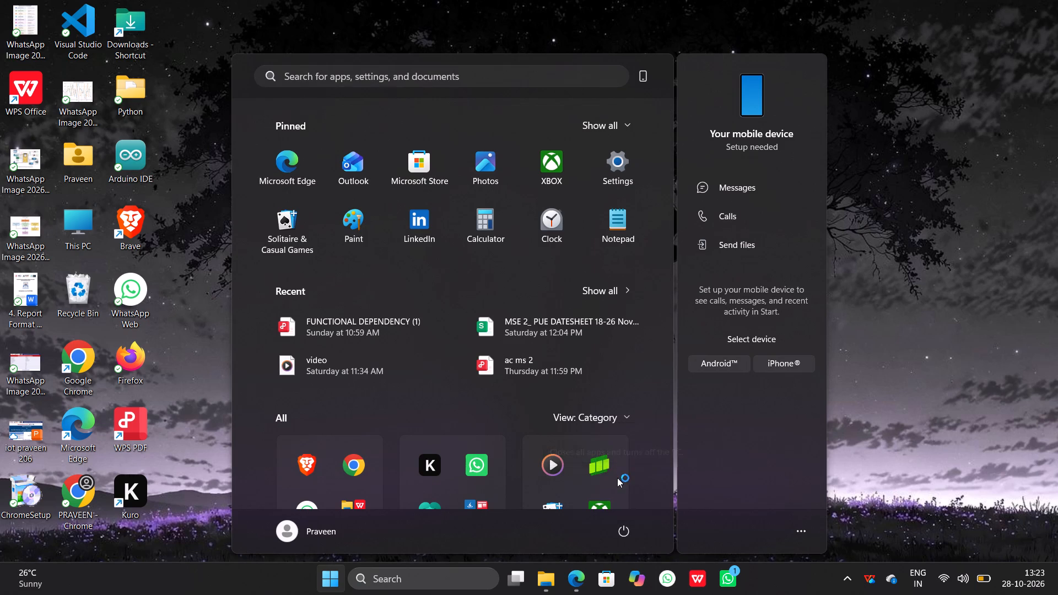